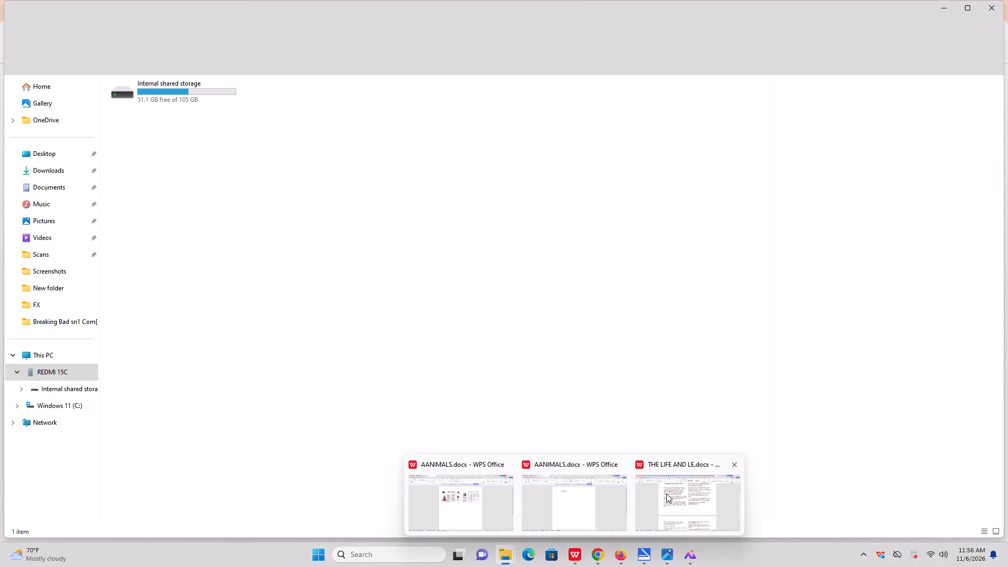
Switch to the THE LIFE AND LE.docx document in WPS Office and view the introduction on its first page.
left_click(698, 493)
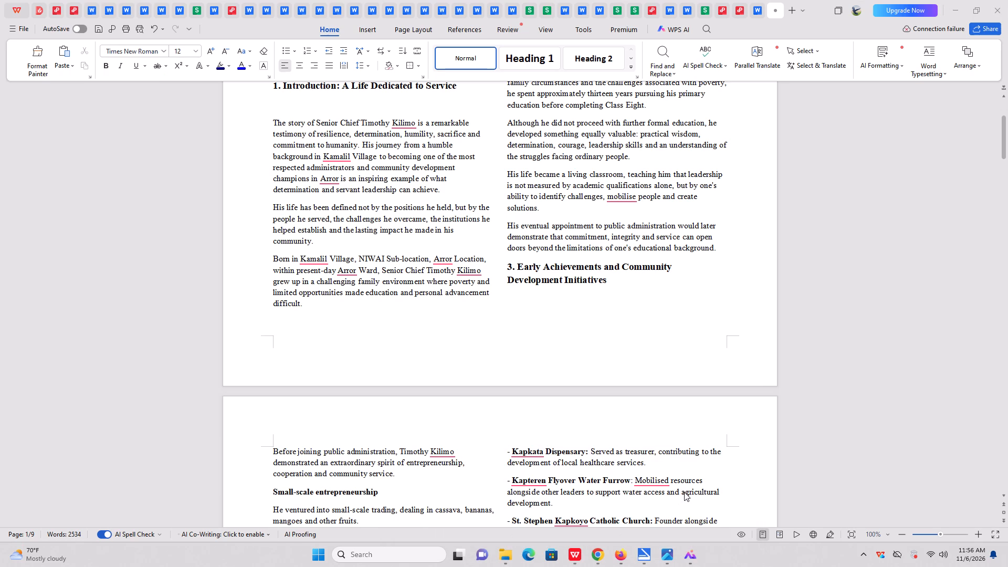
left_click(684, 492)
scroll(669, 400, "up", 4)
scroll(1005, 143, "up", 5)
scroll(553, 242, "up", 4)
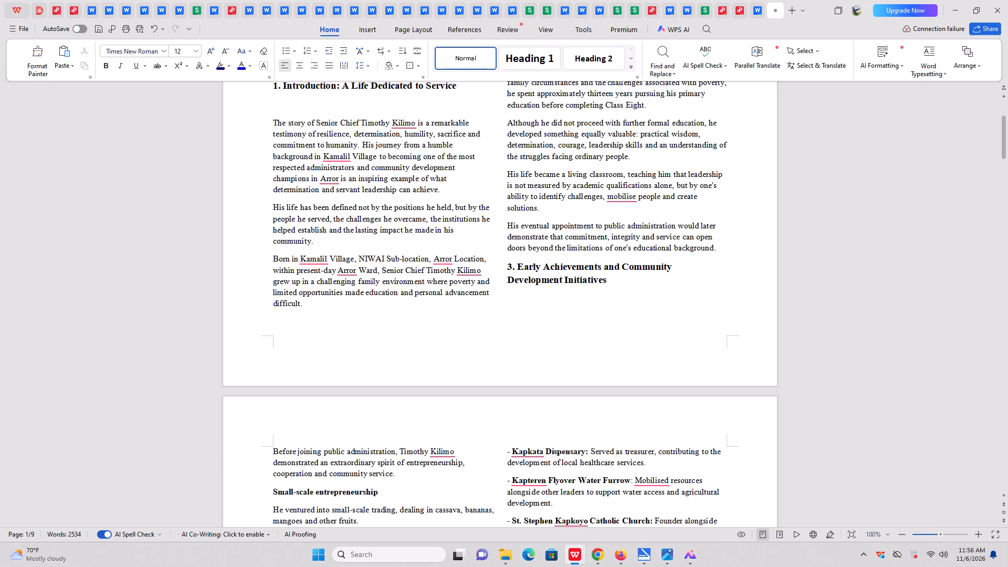
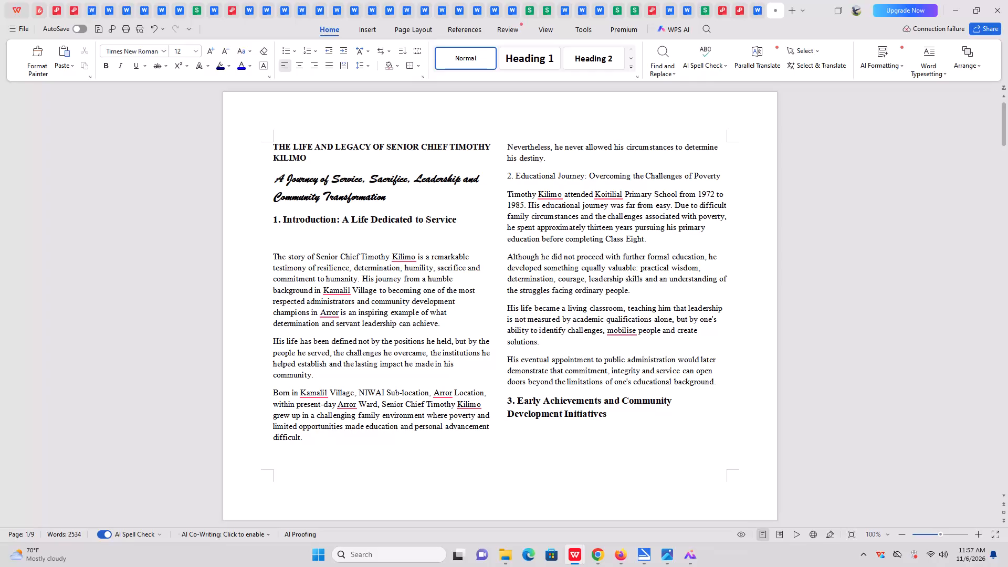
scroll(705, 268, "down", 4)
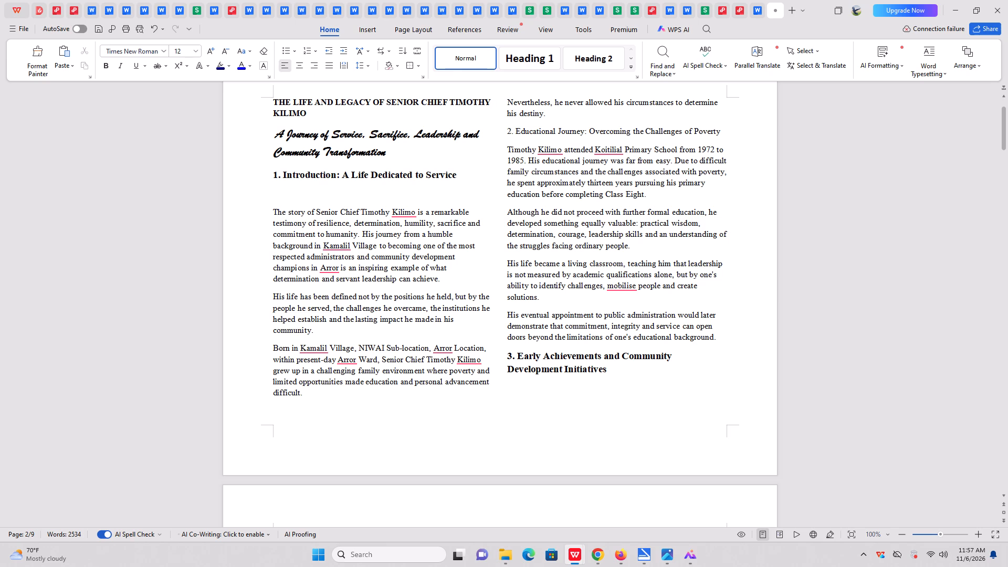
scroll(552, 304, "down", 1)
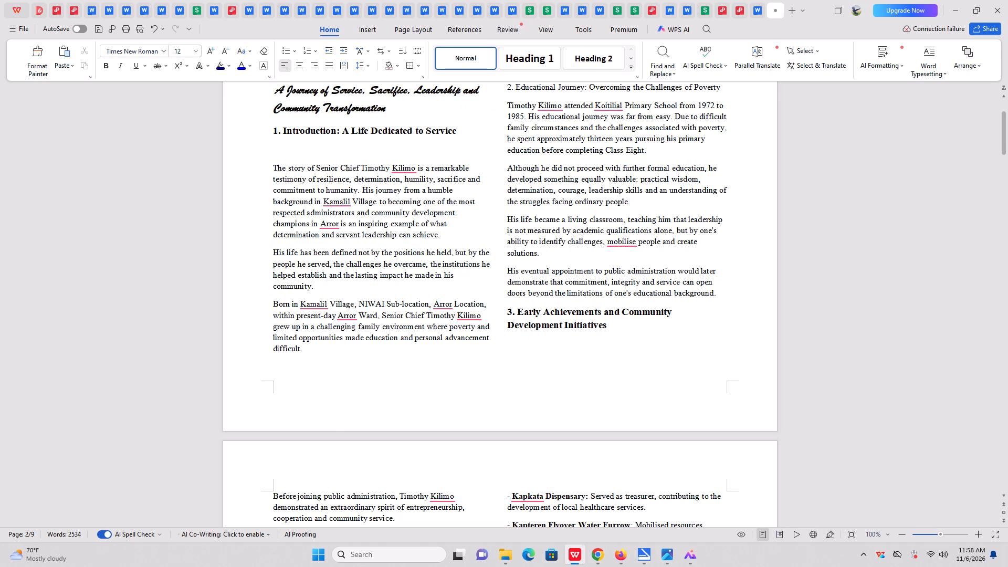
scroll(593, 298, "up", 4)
Start creating a new Docs office document alongside the open biography.
left_click(792, 9)
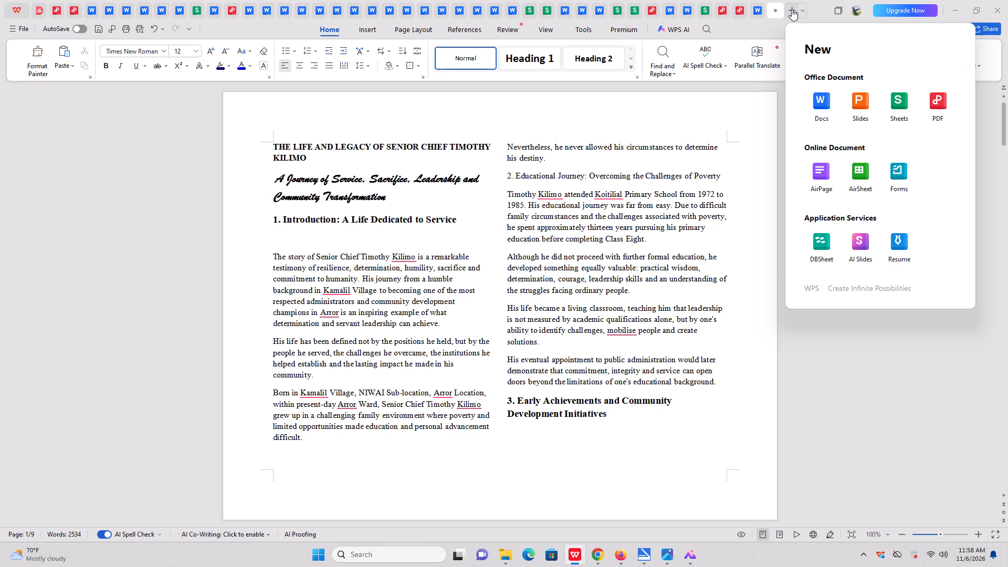
left_click(821, 98)
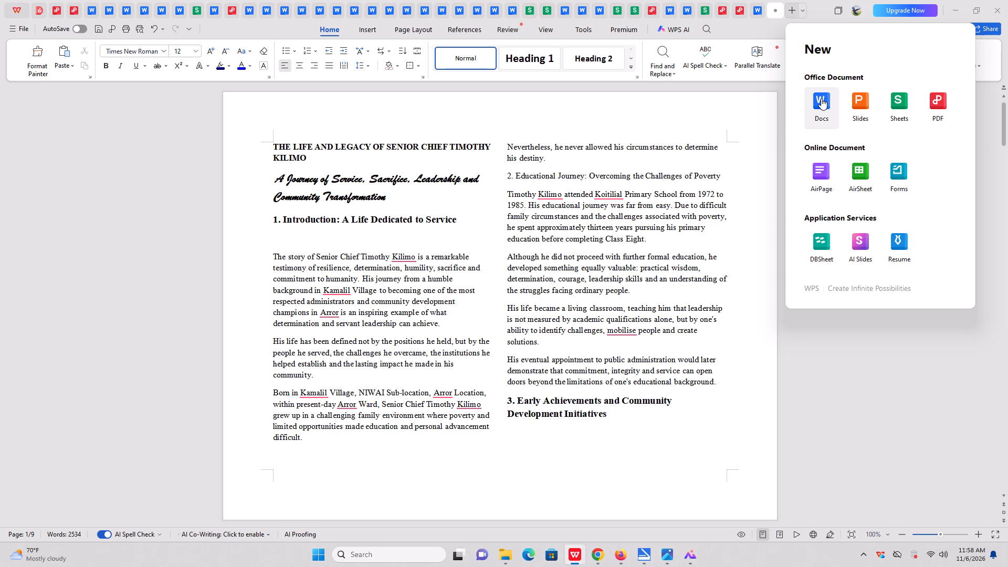
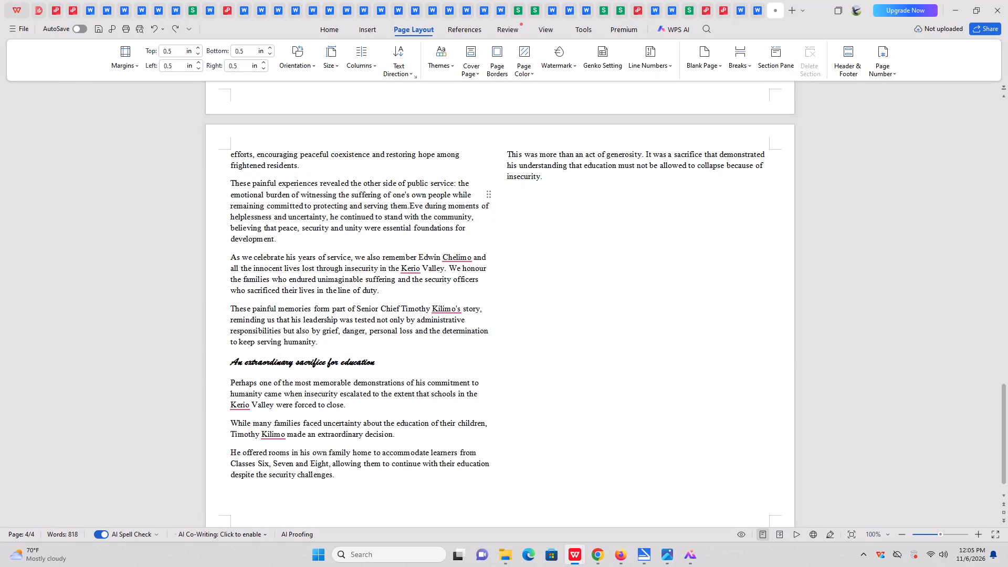
Cut the paragraph beginning "This was more than an act of generosity" from the second column of page 4 in the new document.
left_click_drag(510, 153, 570, 188)
right_click(540, 177)
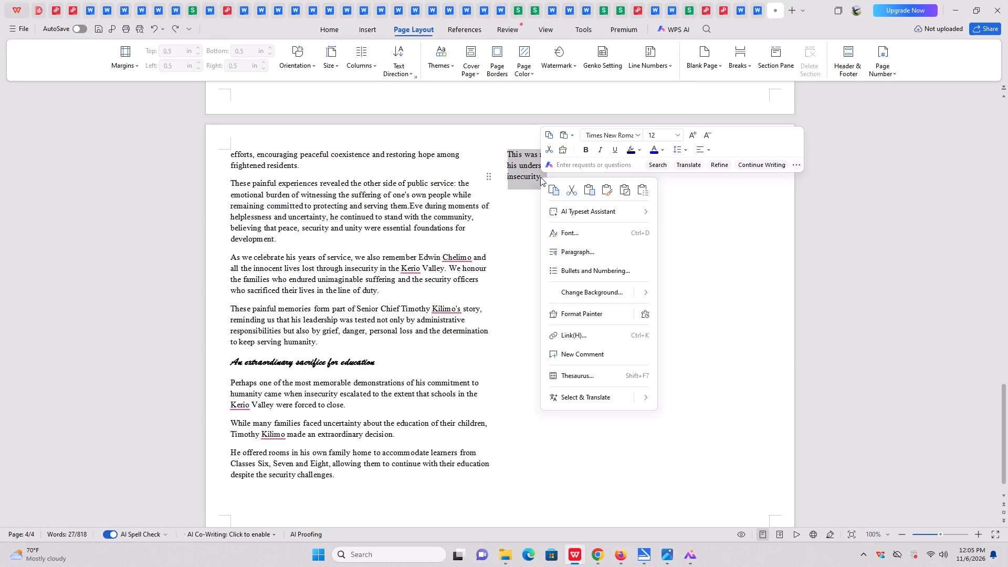
left_click(572, 187)
Add blank lines after the page 4 text until the insertion point is at the top of page 5's second column.
scroll(570, 238, "down", 3)
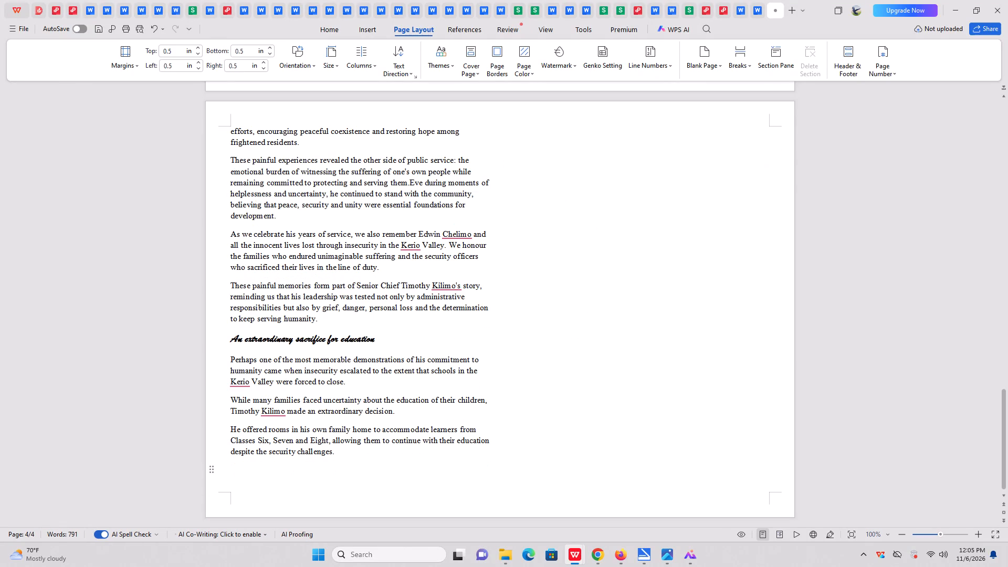
scroll(683, 289, "down", 4)
key("Return")
key("Return")
key("Return")
key("Return")
key("Return")
key("Return")
key("Return")
key("Return")
key("Return")
key("Return")
key("Return")
key("Return")
key("Return")
key("Return")
key("Return")
key("Return")
key("Return")
key("Return")
key("Return")
key("Return")
key("Return")
key("Return")
key("Return")
key("Return")
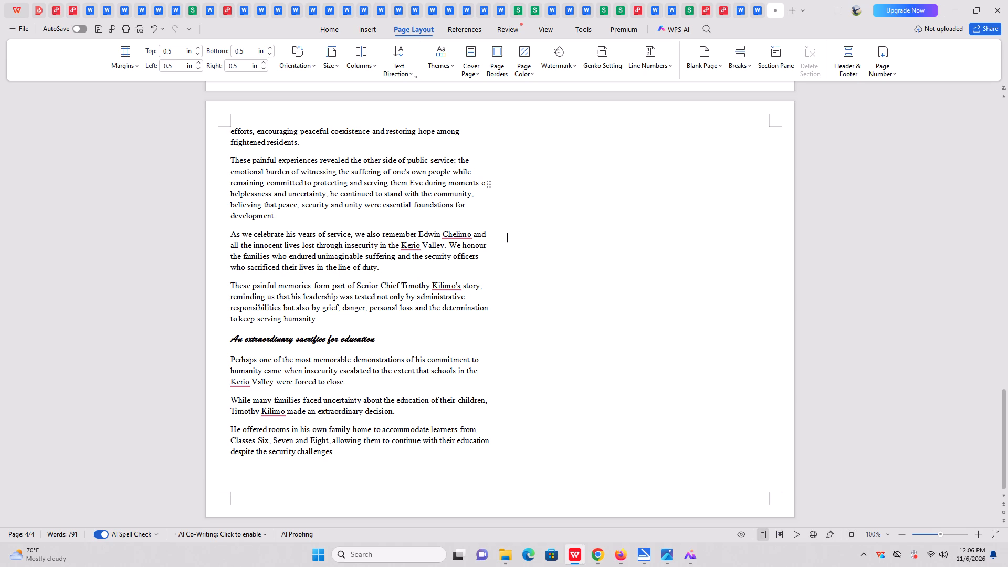
key("Return")
key("Return")
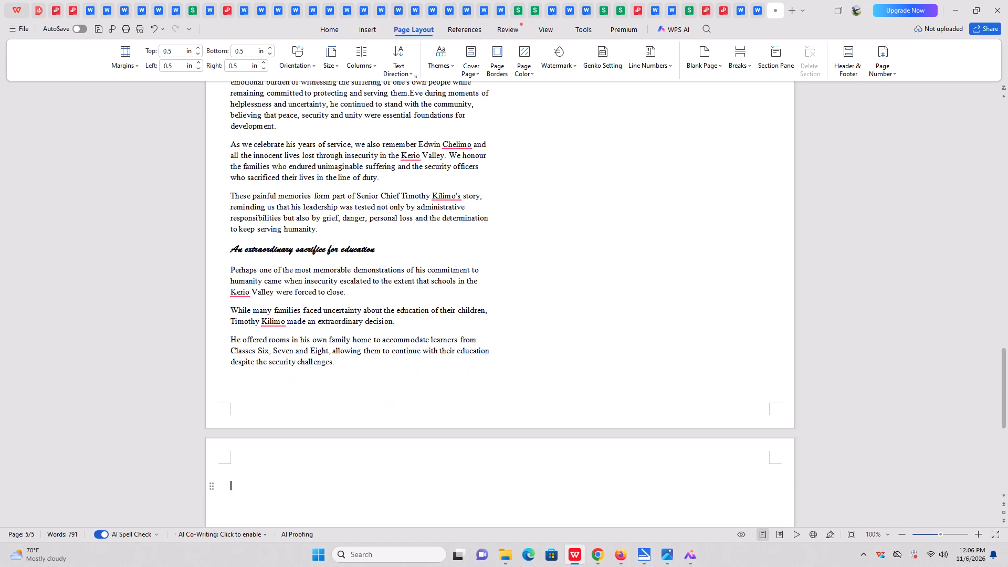
key("Return")
key("Return")
key("Return")
key("Return")
key("Return")
key("Return")
key("Return")
key("Return")
key("Return")
key("Return")
key("Return")
key("Return")
key("Return")
key("Return")
key("Return")
key("Return")
key("Return")
key("Return")
key("Return")
key("Return")
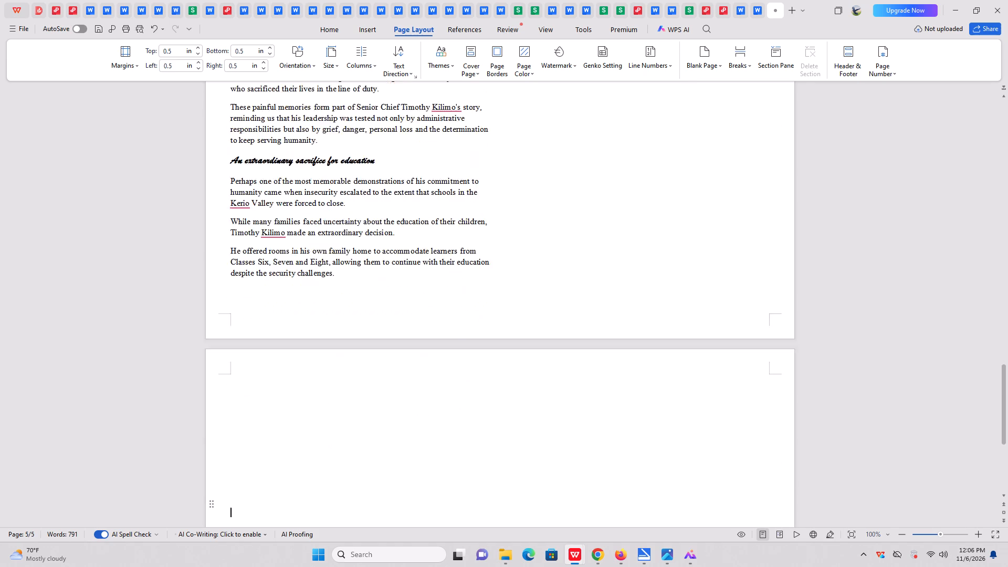
key("Return")
key("BackSpace")
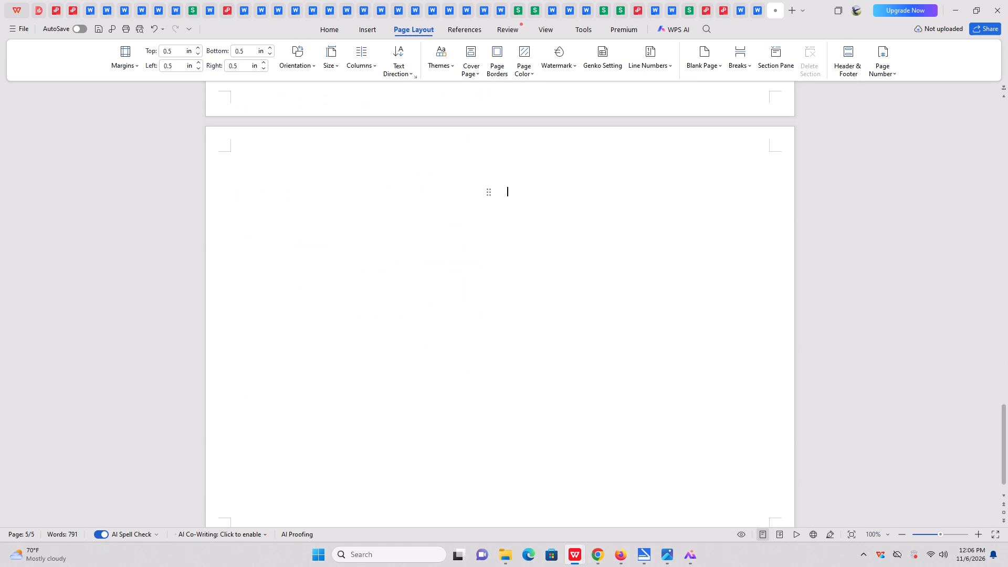
key("BackSpace")
key("BackSpace")
scroll(572, 411, "up", 10)
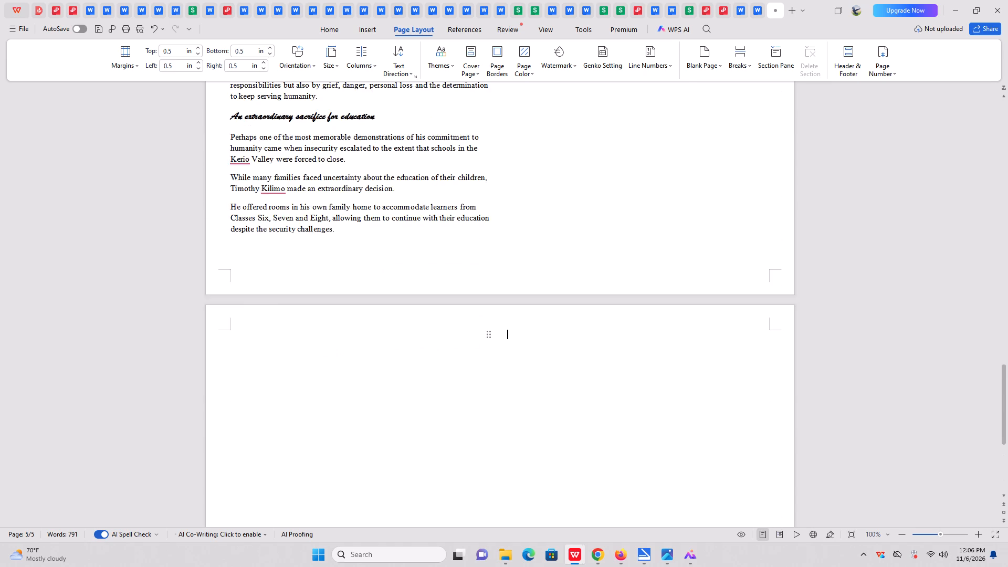
In the source biography, copy page 6's entire second column, from "Through these partnerships" through the listed leaders under section 8.
left_click(758, 3)
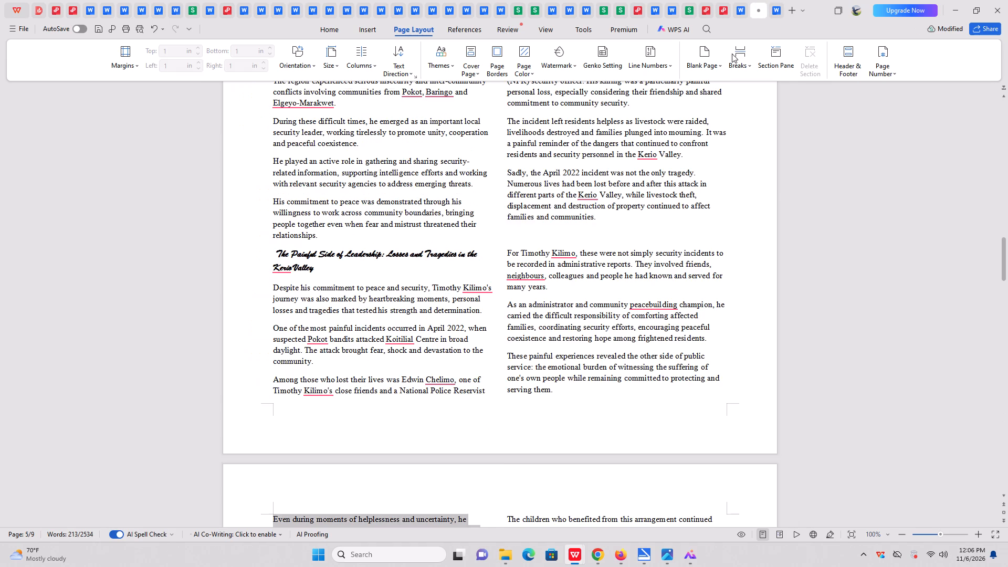
scroll(583, 318, "down", 20)
scroll(583, 318, "down", 5)
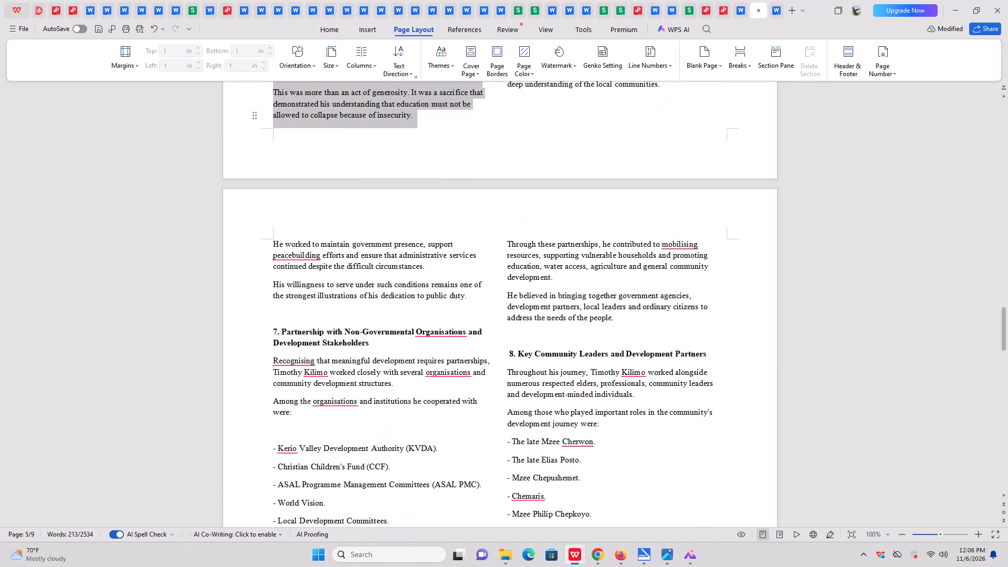
left_click_drag(507, 242, 580, 381)
scroll(580, 380, "down", 4)
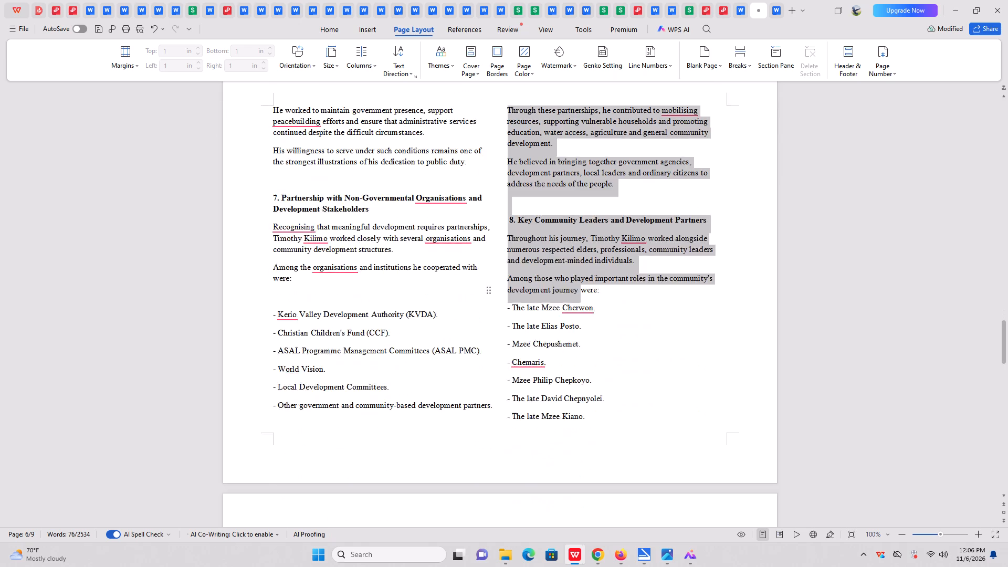
left_click_drag(580, 381, 585, 380)
right_click(581, 379)
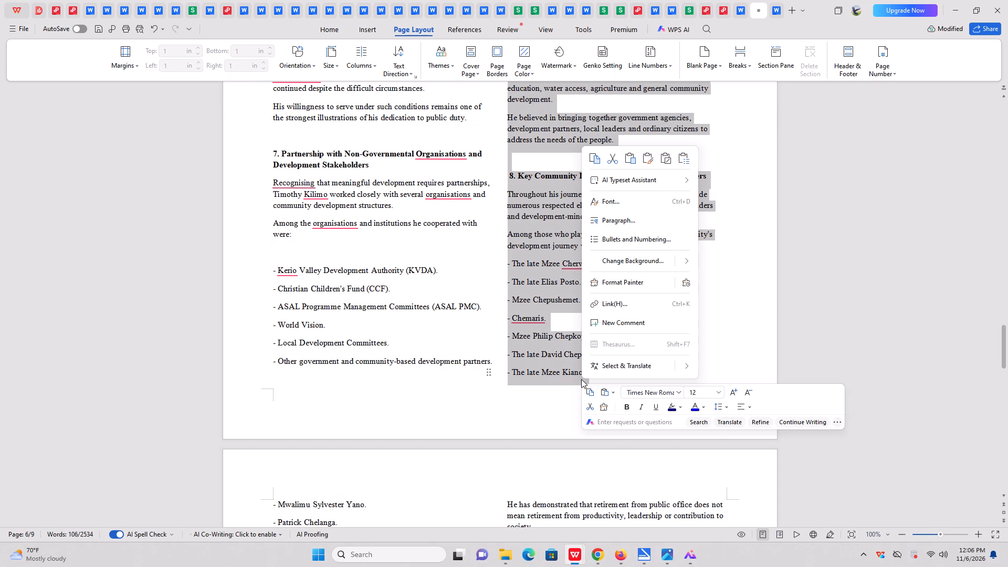
left_click(594, 161)
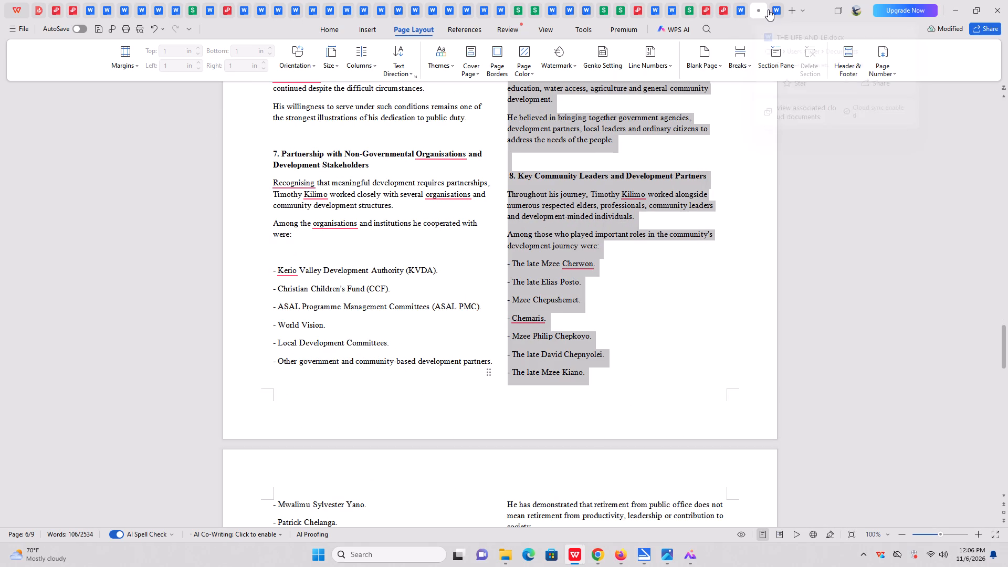
Paste the copied partnerships and section 8 text at the top of page 5's second column in the new document.
left_click(774, 9)
scroll(568, 341, "down", 4)
right_click(517, 382)
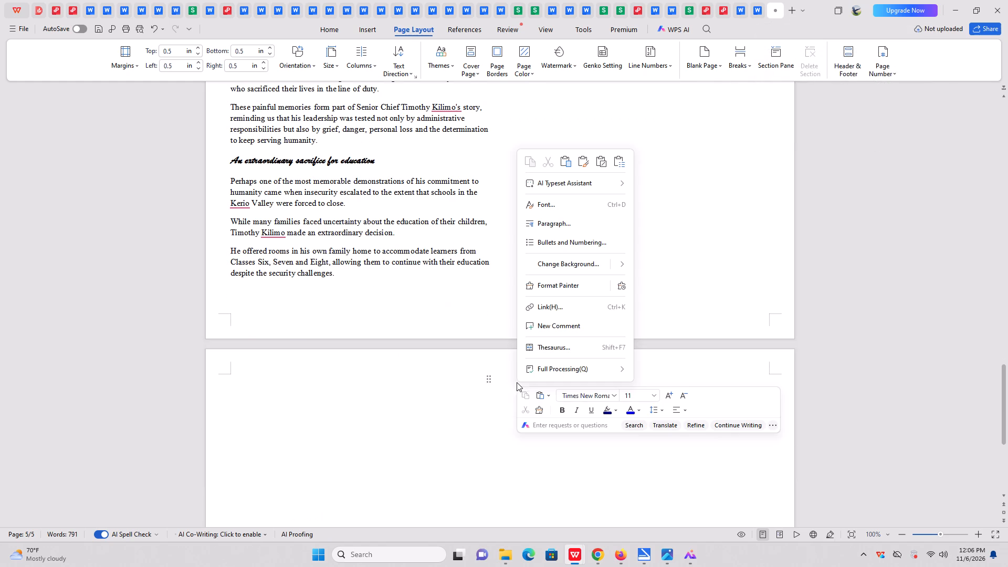
left_click(566, 160)
Add blank lines below the pasted leaders list until the insertion point moves to the start of page 6.
scroll(643, 297, "down", 4)
key("Return")
key("Return")
key("Return")
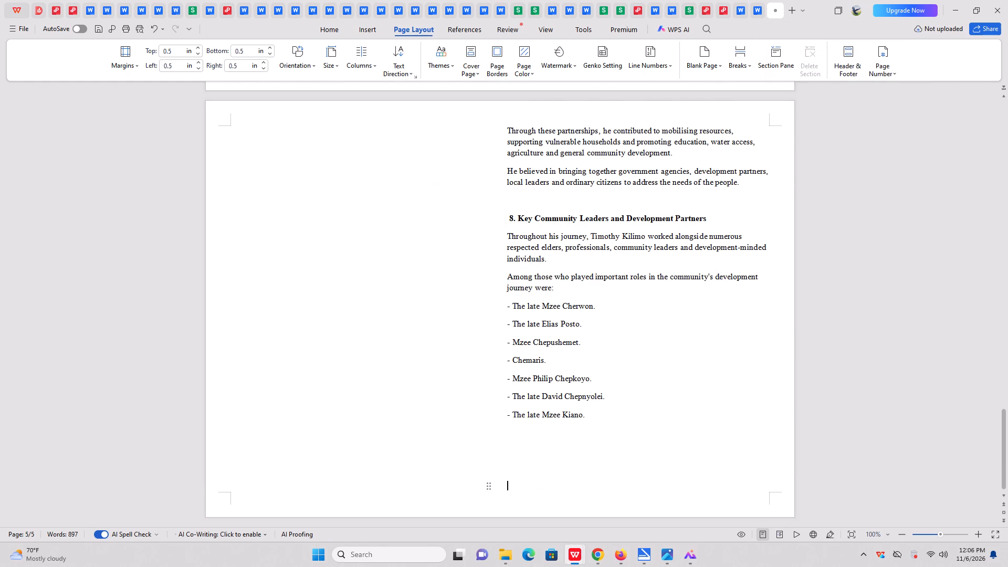
key("Return")
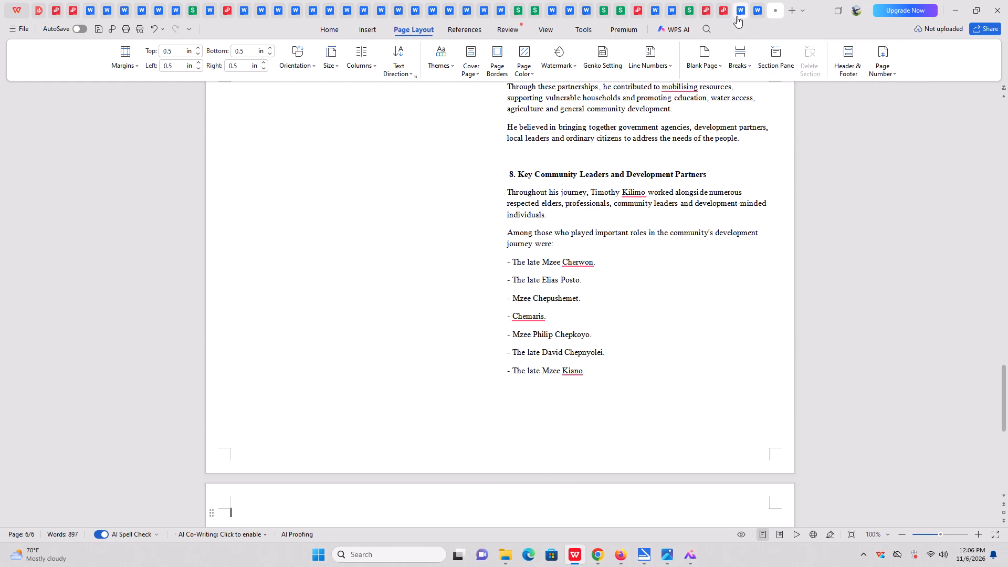
In the source biography, copy page 7's first column, from the first listed leader's name through the end of section 9's farming text.
left_click(737, 16)
left_click(760, 8)
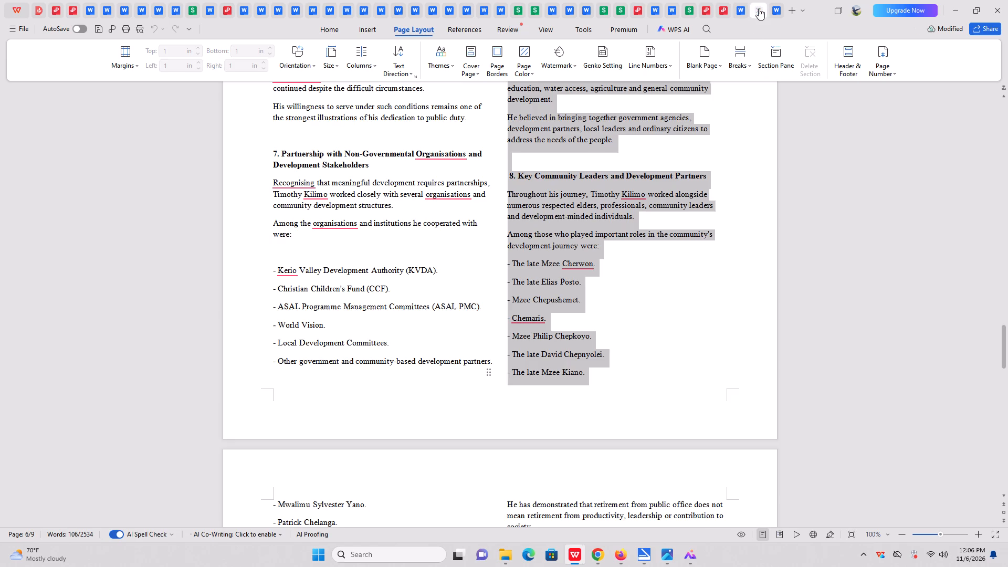
scroll(510, 322, "down", 10)
scroll(373, 337, "down", 4)
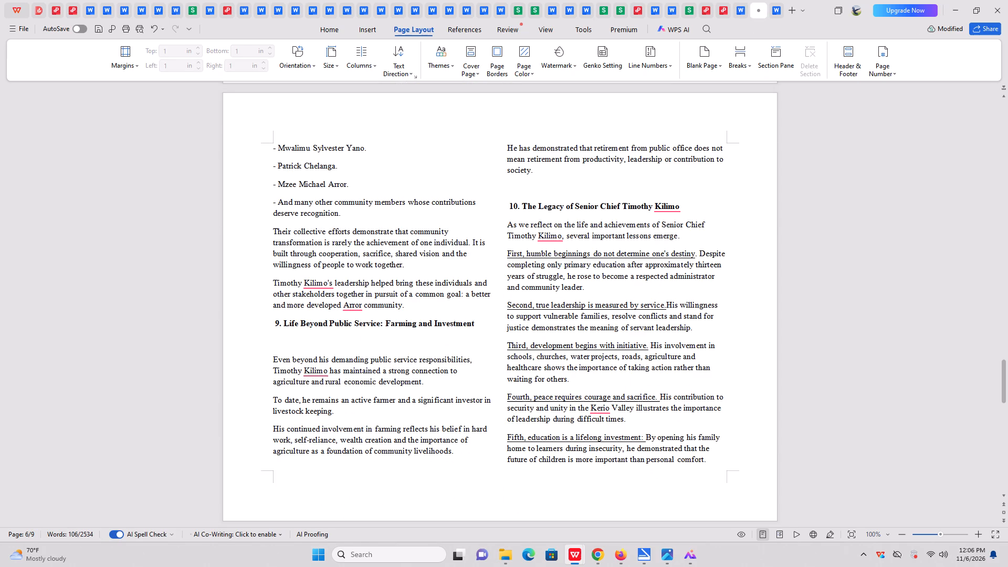
left_click_drag(279, 109, 280, 111)
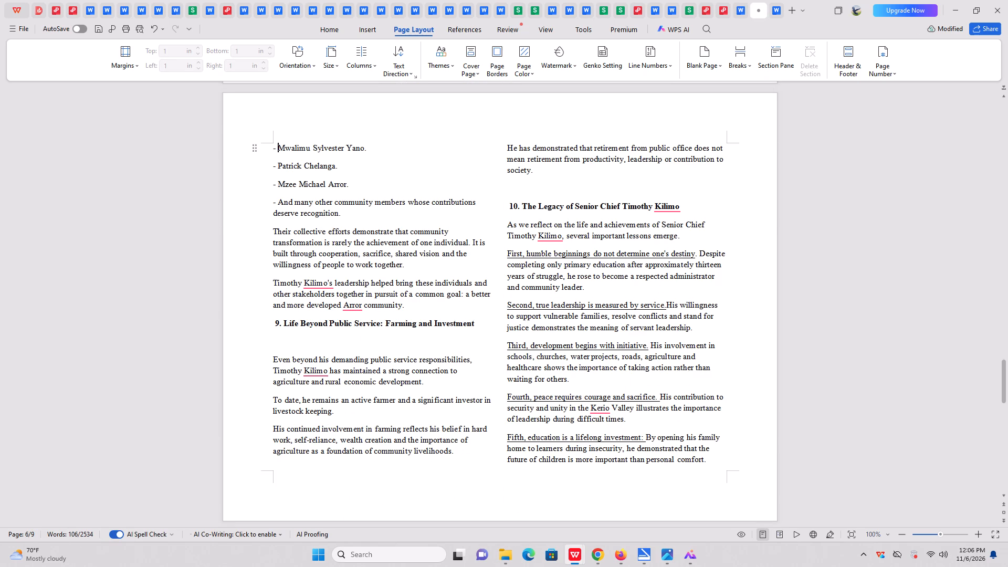
left_click_drag(280, 111, 450, 468)
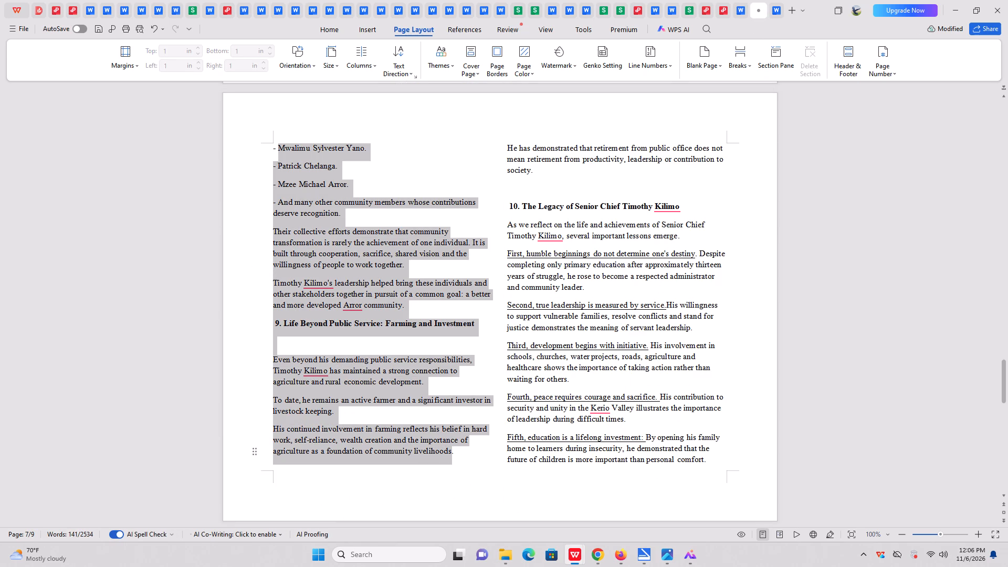
left_click_drag(450, 468, 458, 464)
right_click(449, 453)
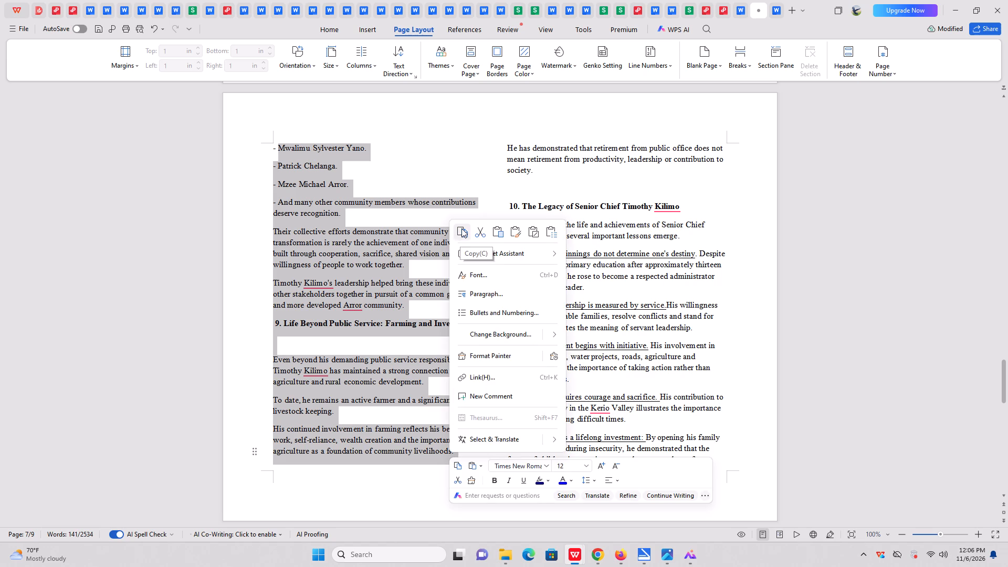
left_click(461, 228)
Paste the copied leader names and section 9 text into the first column of page 6 in the new document and check its layout.
left_click(774, 12)
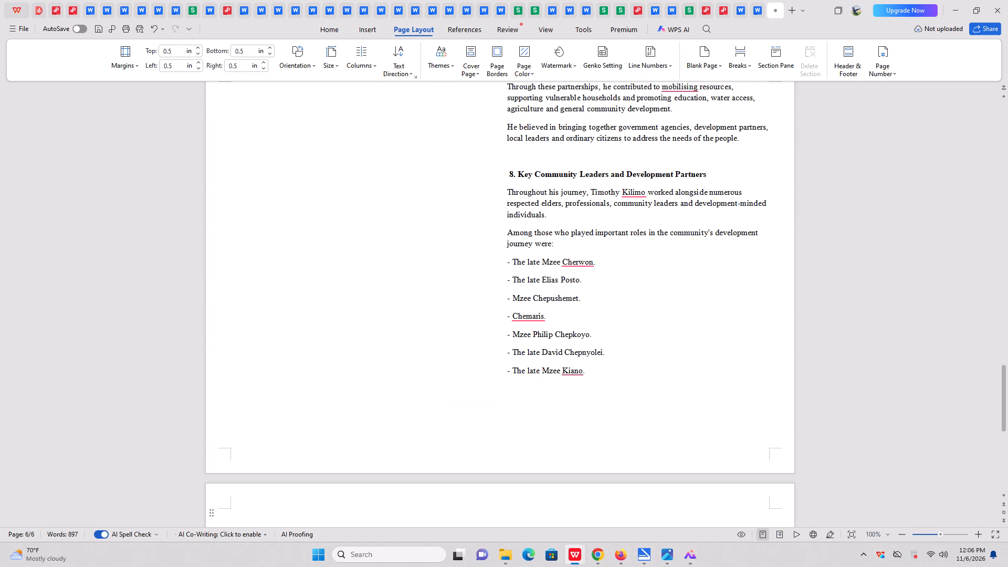
scroll(498, 289, "down", 4)
right_click(237, 375)
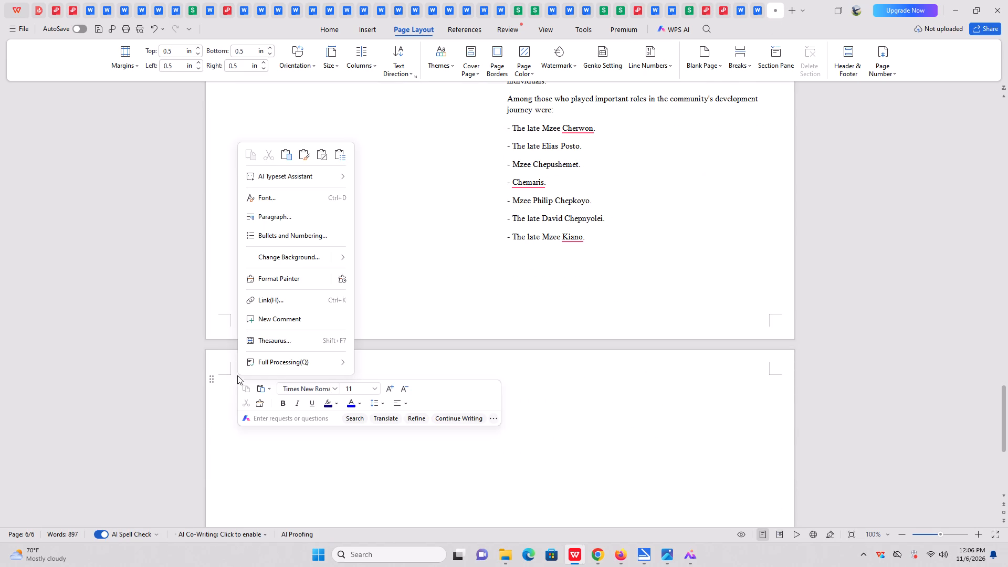
left_click(286, 150)
scroll(433, 235, "down", 5)
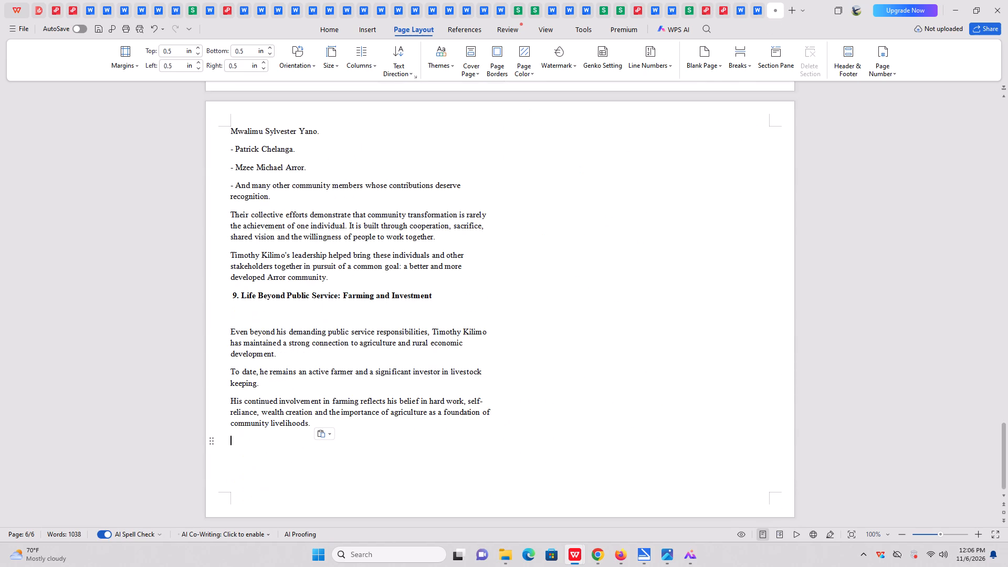
scroll(433, 235, "down", 1)
scroll(581, 290, "up", 5)
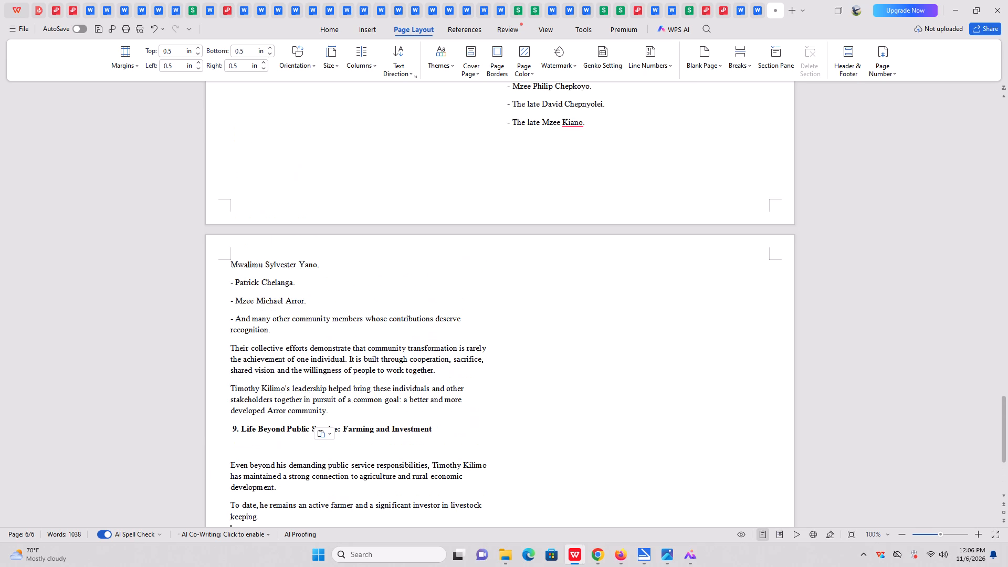
scroll(581, 290, "down", 1)
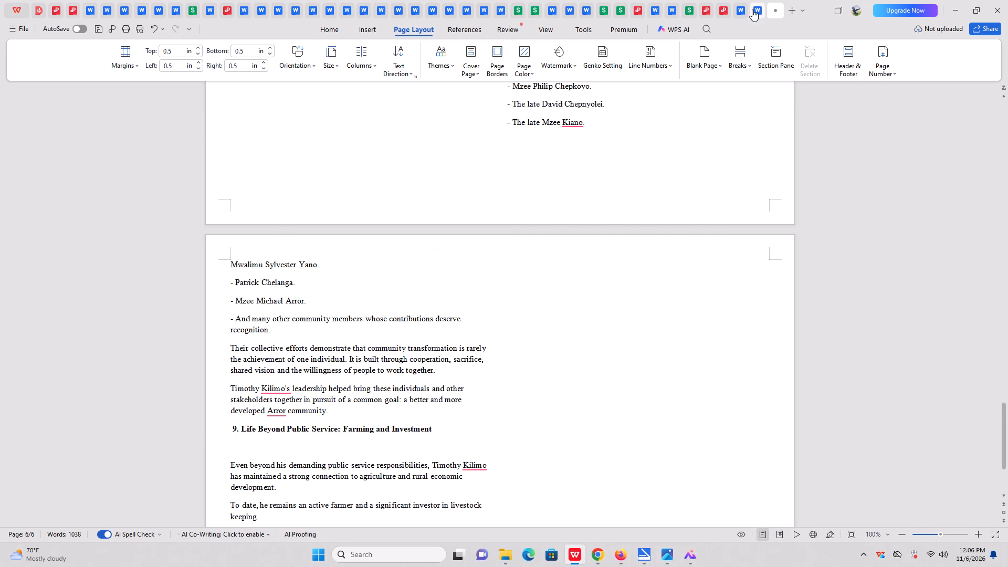
Return to the source biography and look through pages 6 to 9, including sections 10 to 12 and the closing tribute.
left_click(752, 9)
scroll(520, 369, "down", 3)
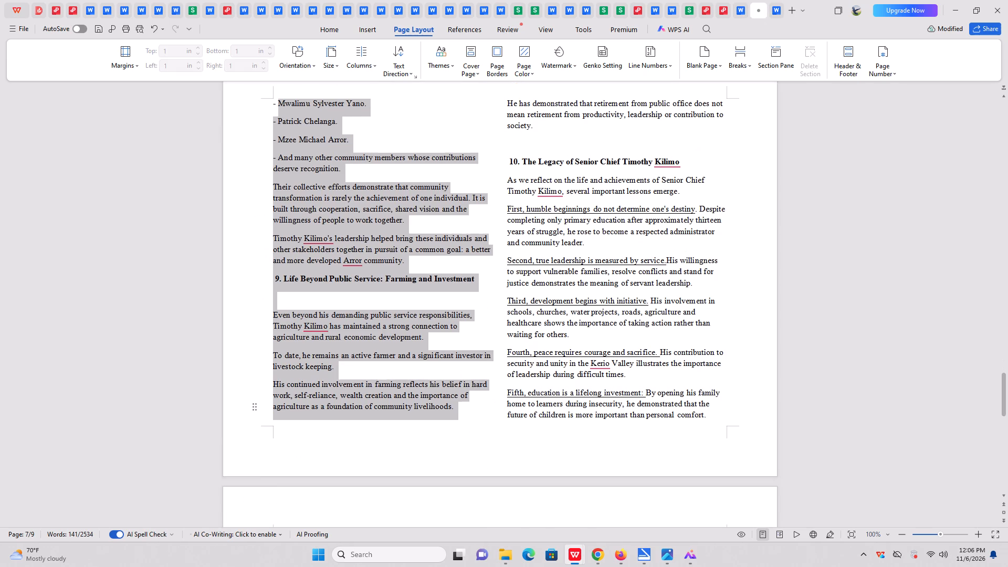
scroll(520, 369, "down", 15)
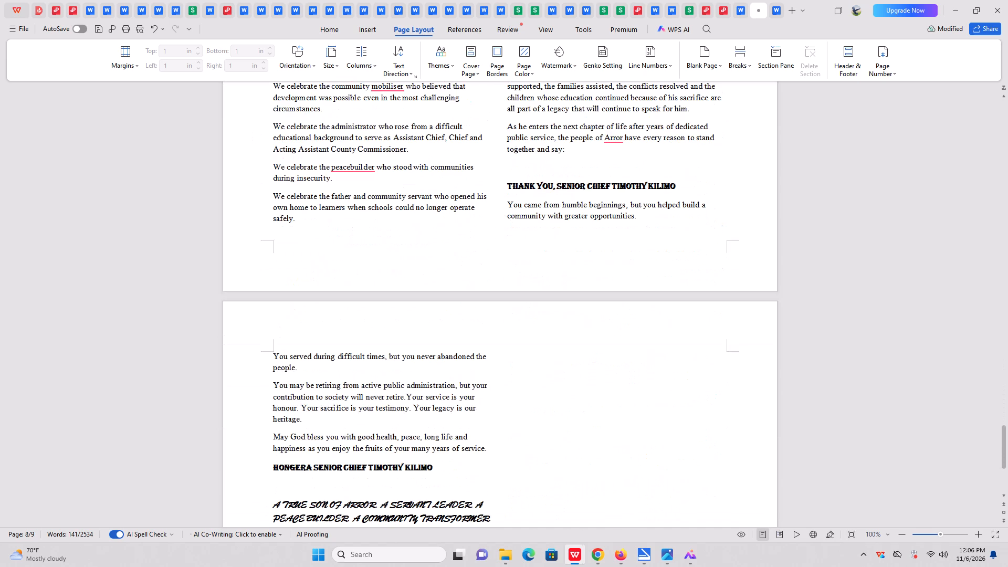
scroll(520, 369, "up", 6)
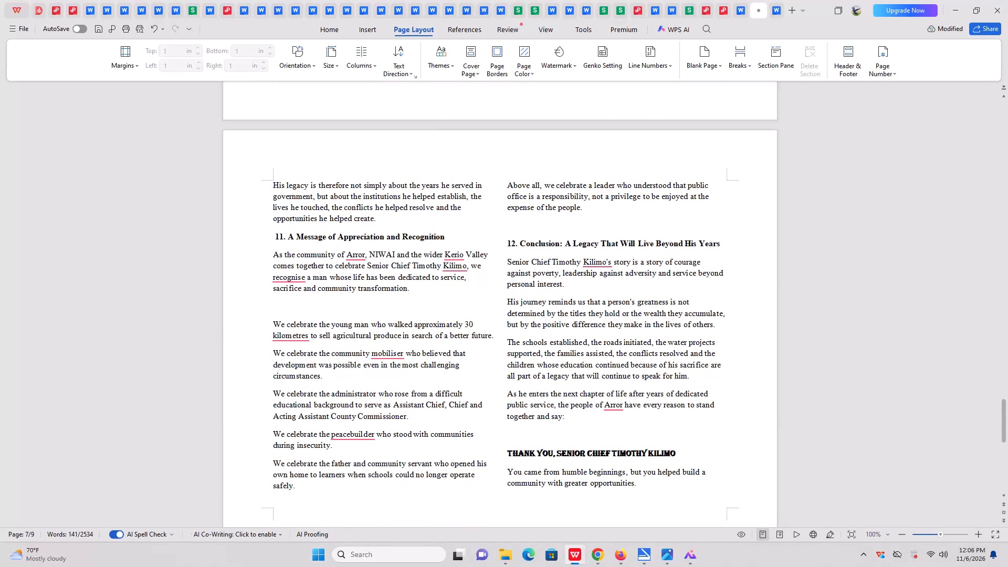
scroll(512, 312, "up", 2)
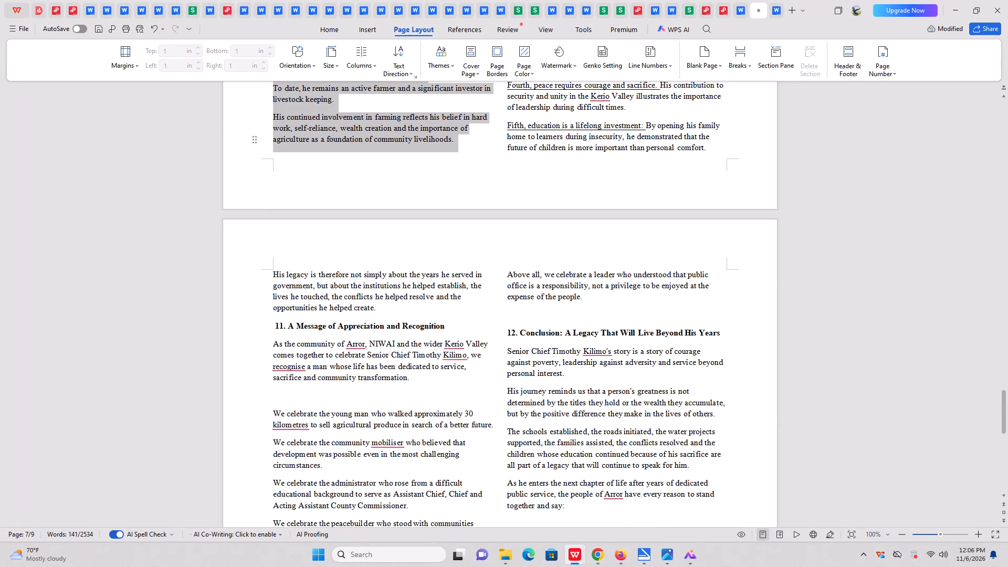
scroll(510, 292, "up", 14)
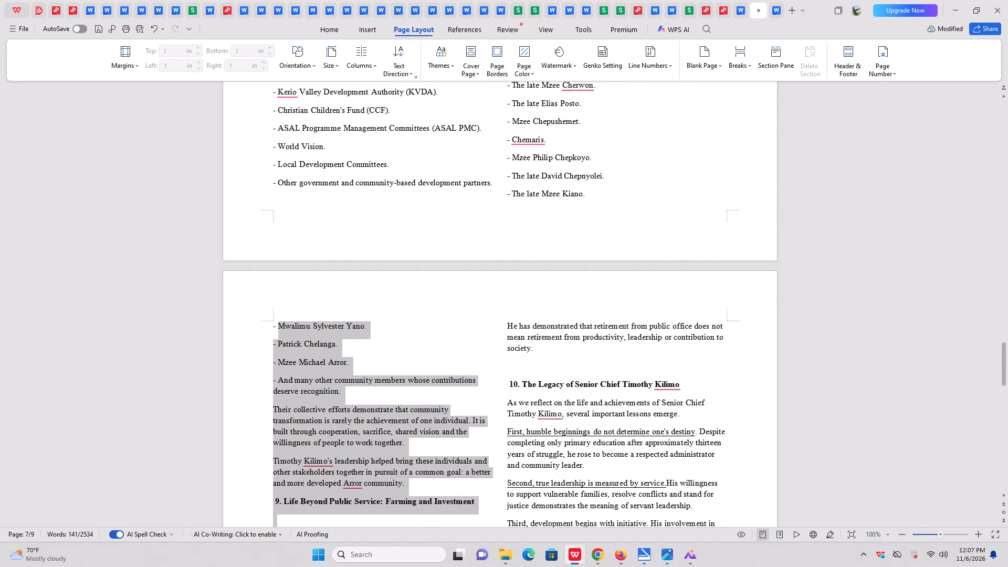
scroll(510, 292, "up", 1)
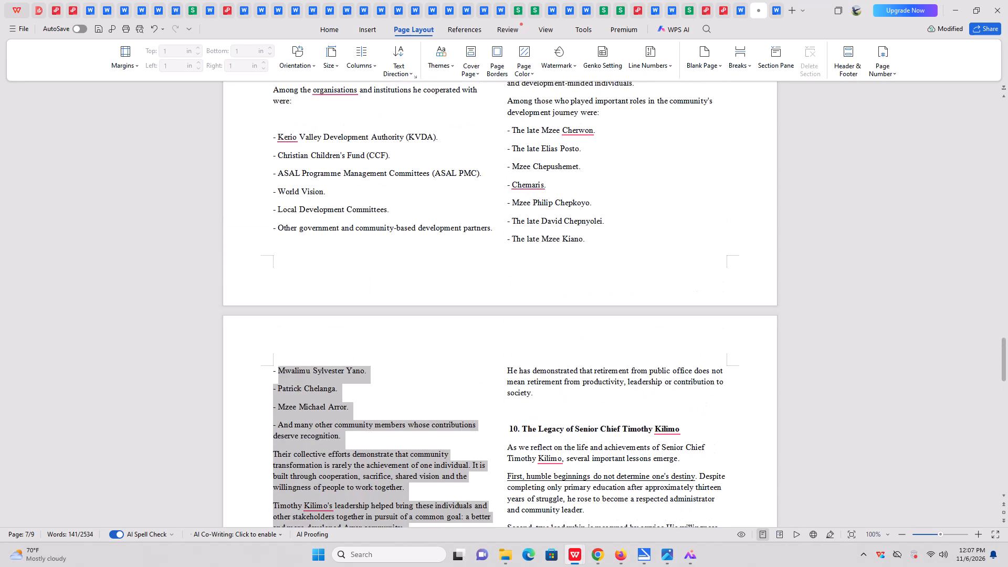
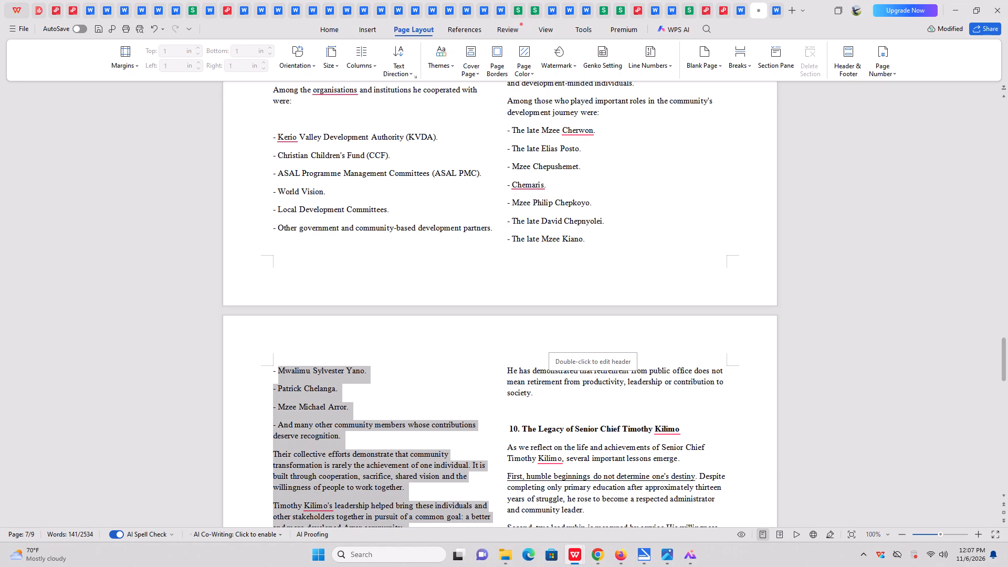
Look back through the source biography from the leaders and partnership sections on pages 6 and 7 to its title page.
left_click(735, 7)
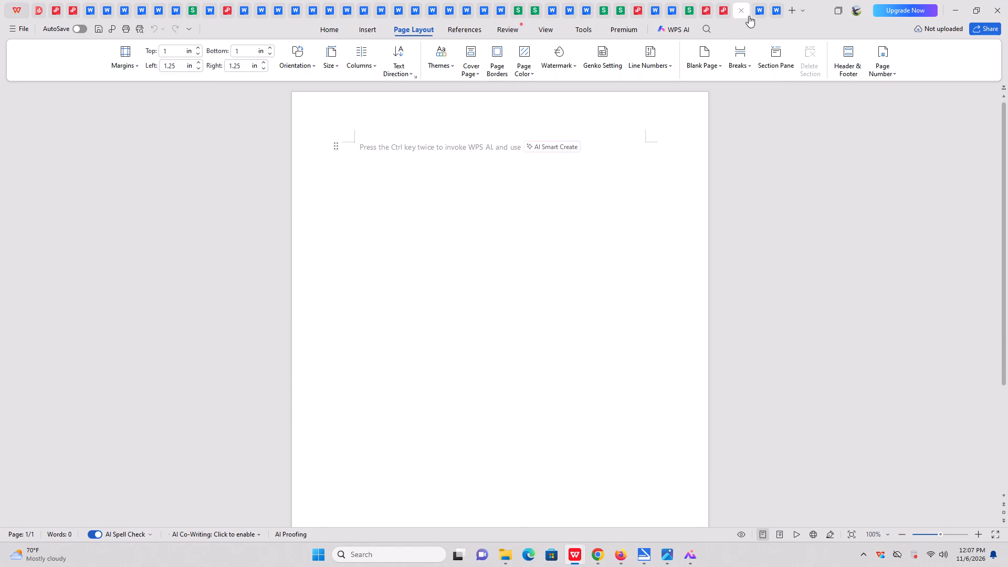
left_click(757, 8)
scroll(633, 252, "up", 5)
left_click(633, 252)
scroll(518, 192, "up", 5)
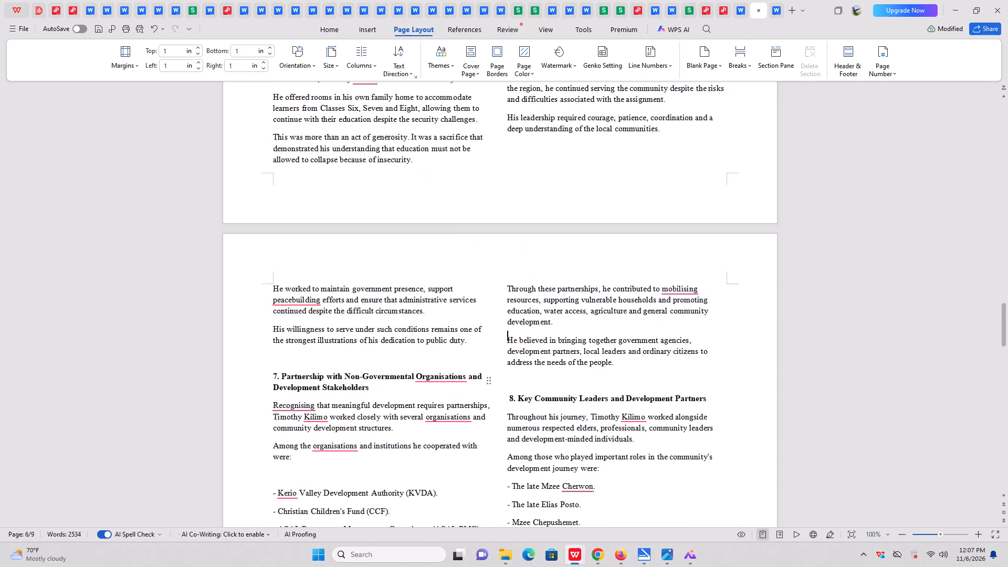
scroll(518, 192, "up", 20)
scroll(518, 192, "up", 20)
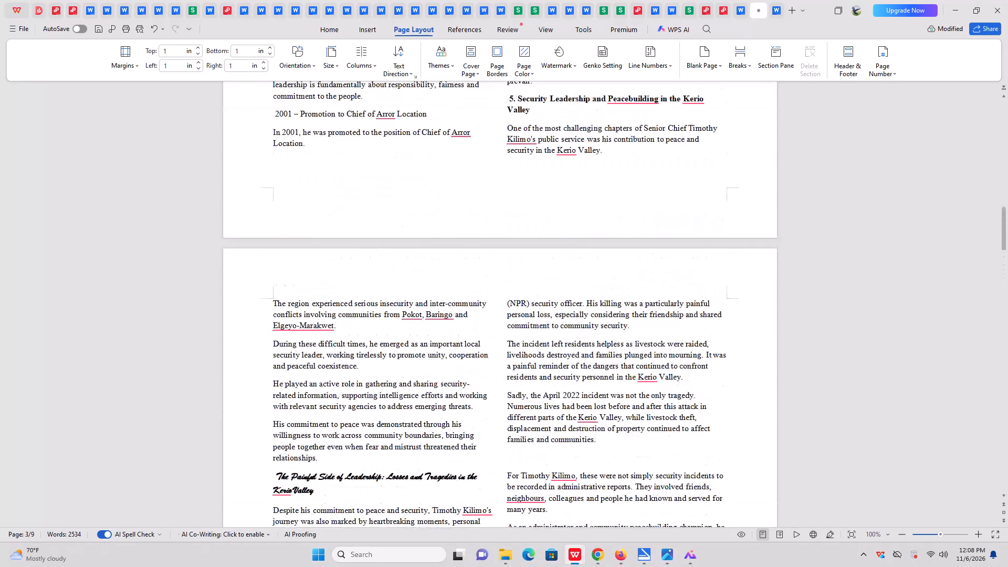
scroll(518, 192, "up", 17)
scroll(518, 192, "up", 5)
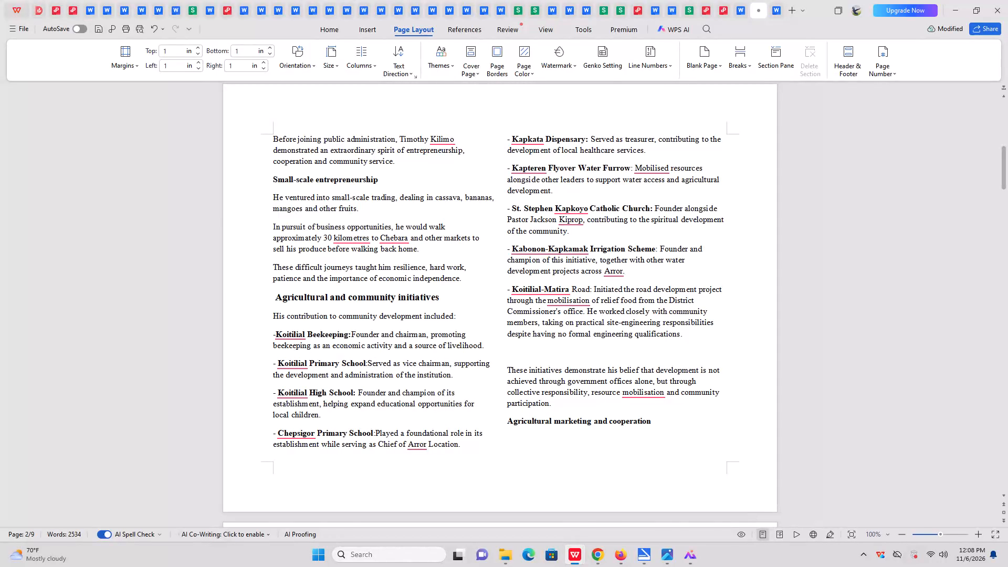
scroll(518, 192, "up", 15)
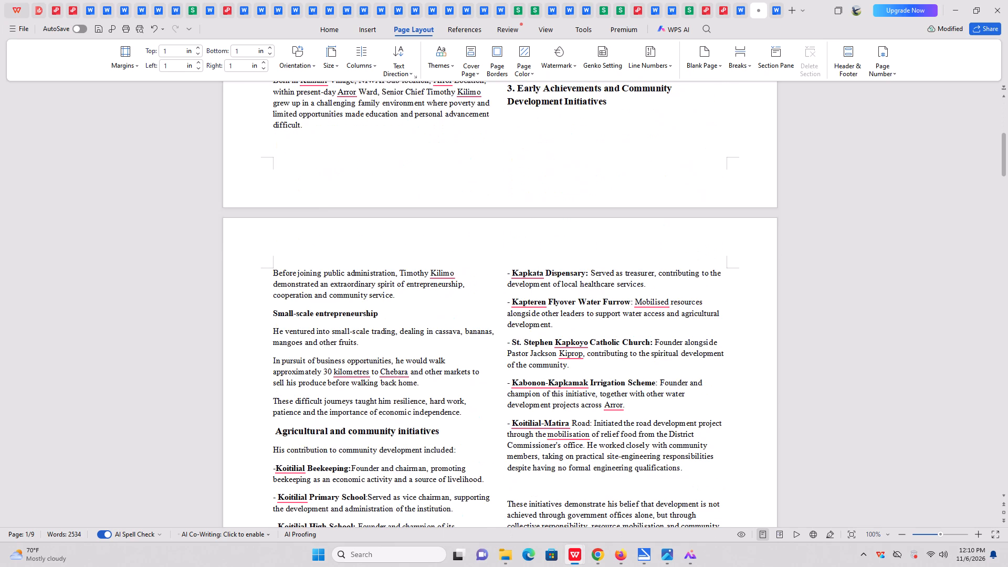
scroll(518, 336, "down", 5)
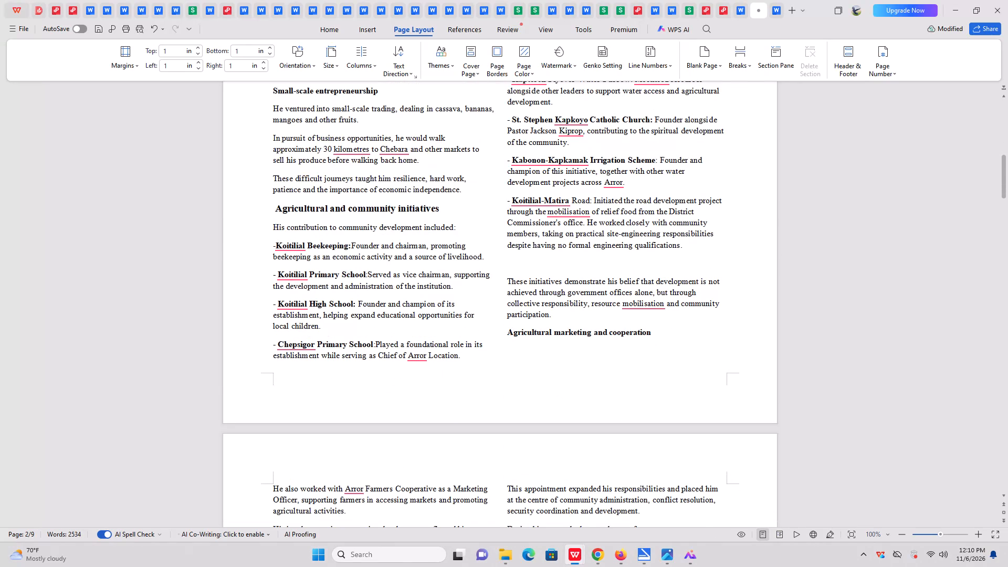
scroll(513, 340, "down", 19)
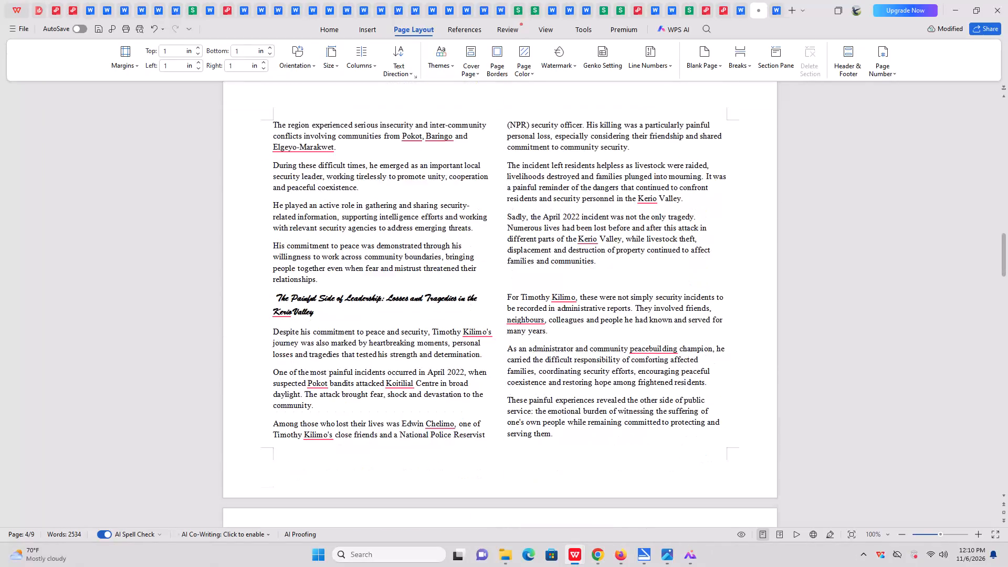
scroll(513, 340, "down", 13)
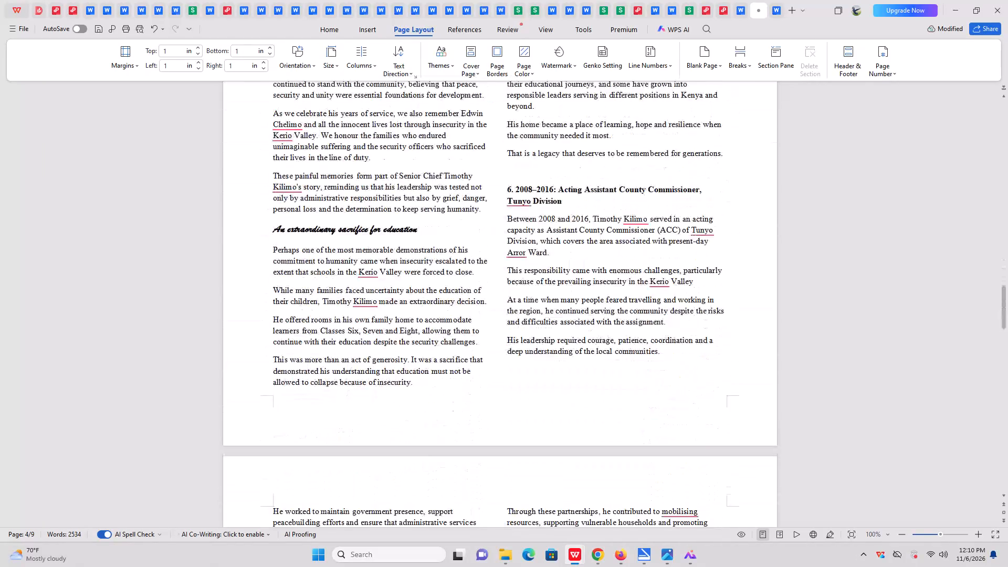
scroll(513, 340, "down", 8)
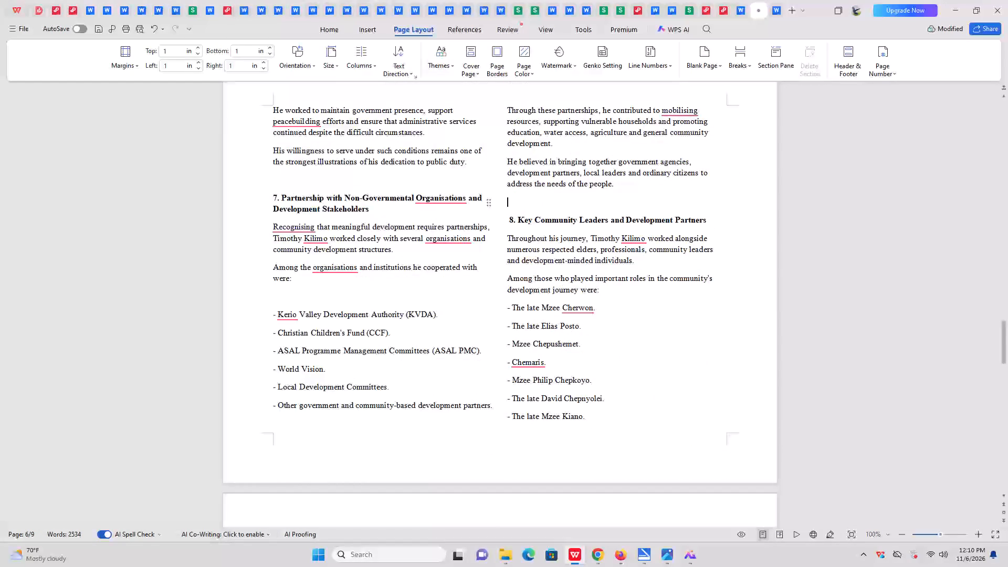
scroll(513, 340, "down", 12)
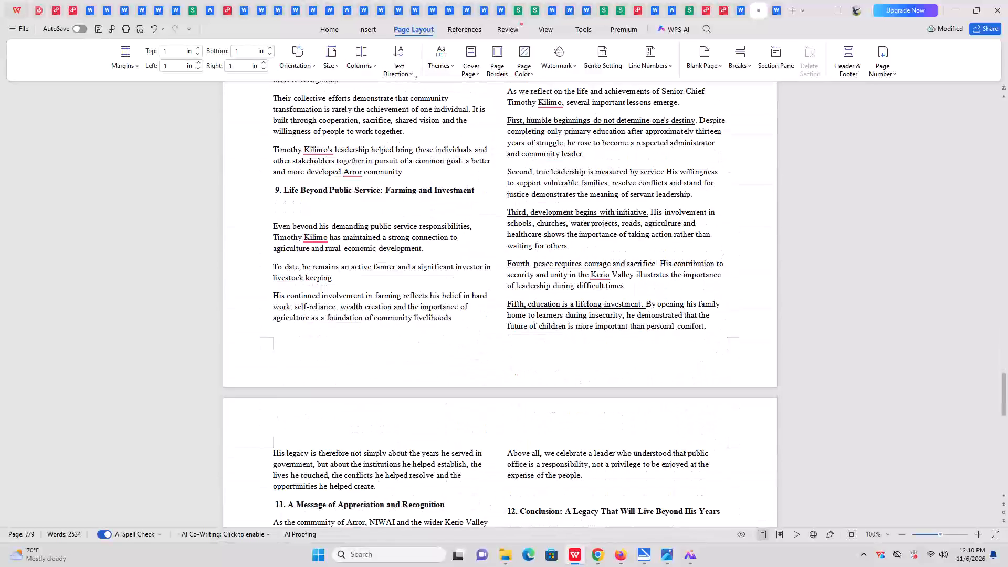
scroll(513, 340, "down", 8)
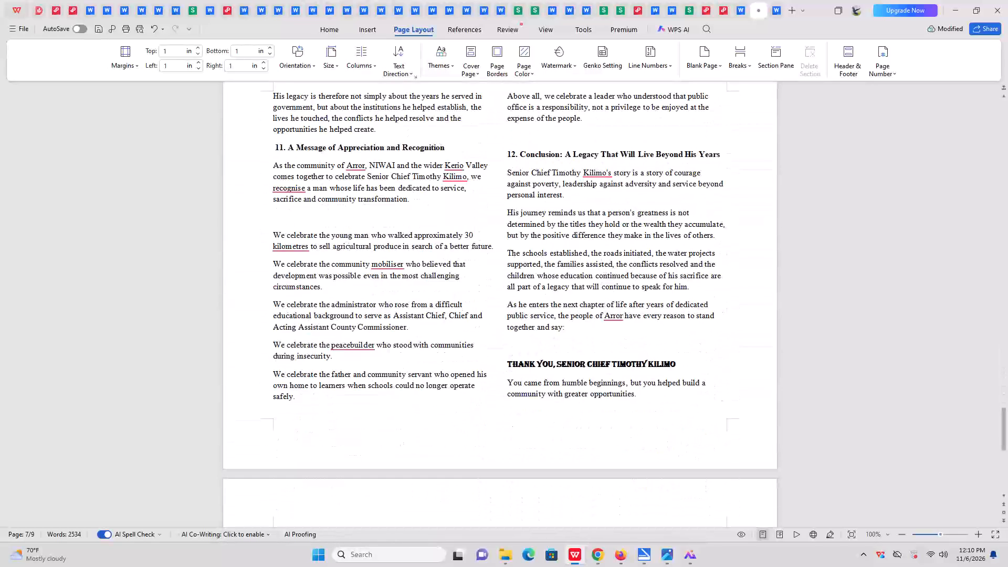
scroll(534, 324, "down", 7)
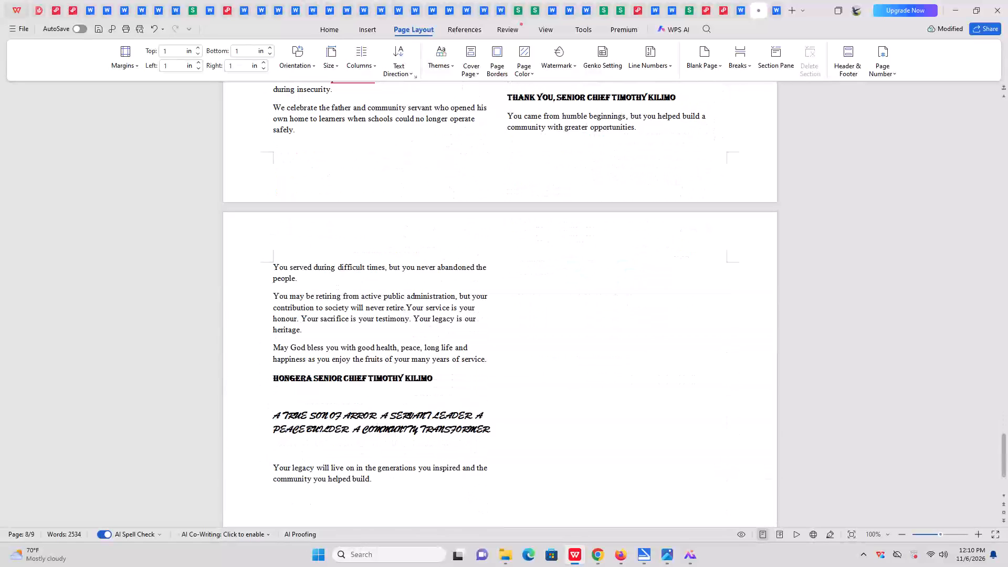
Look back through the biography from the closing tribute on the last page to the title page.
scroll(534, 324, "up", 7)
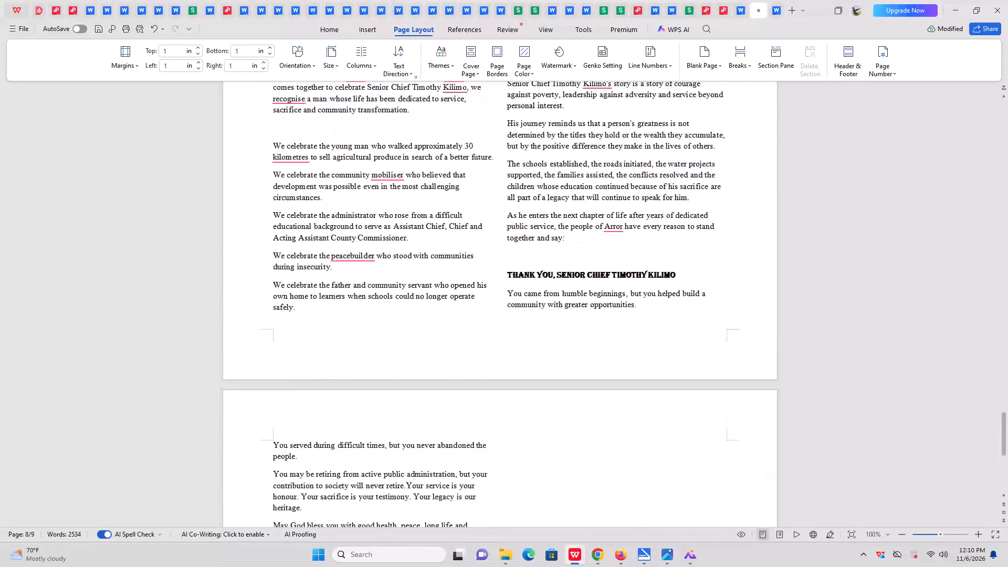
scroll(534, 324, "up", 10)
scroll(534, 324, "up", 17)
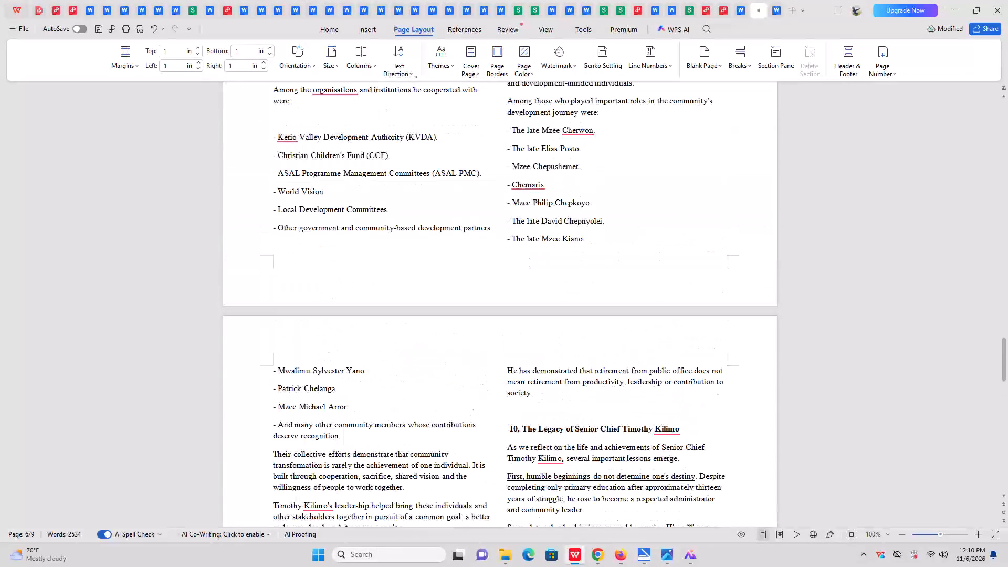
scroll(534, 324, "up", 16)
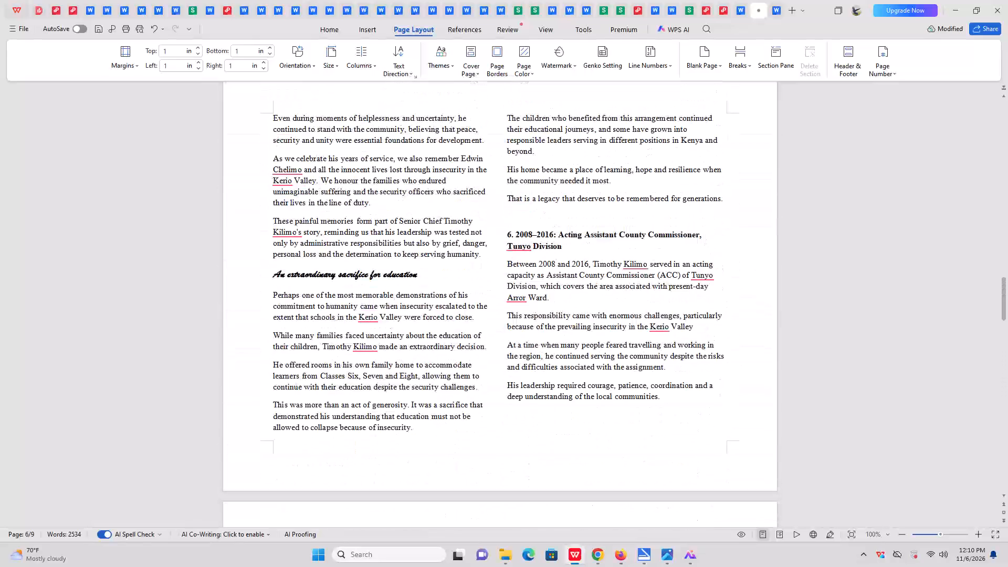
scroll(534, 324, "up", 11)
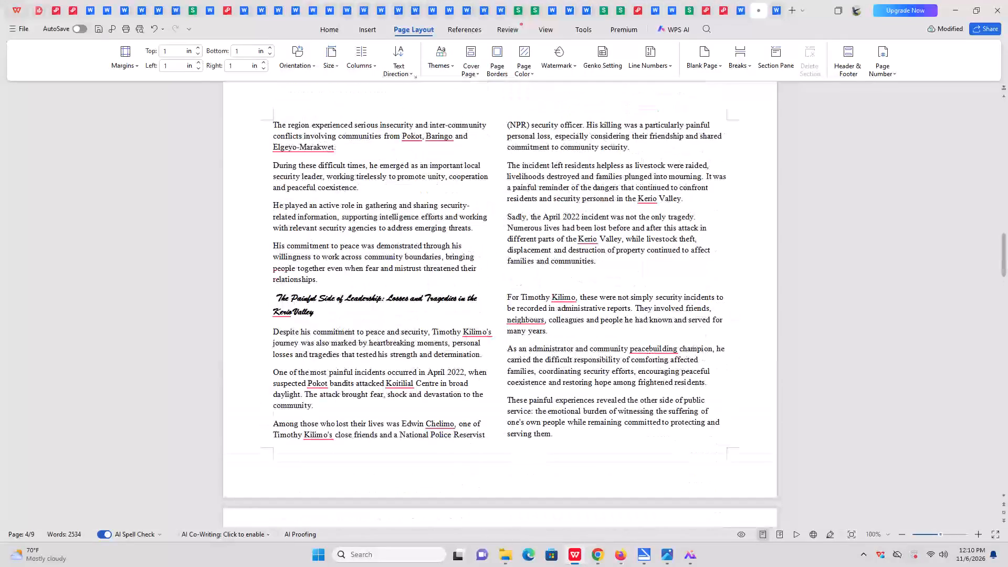
scroll(534, 324, "up", 4)
scroll(534, 324, "up", 20)
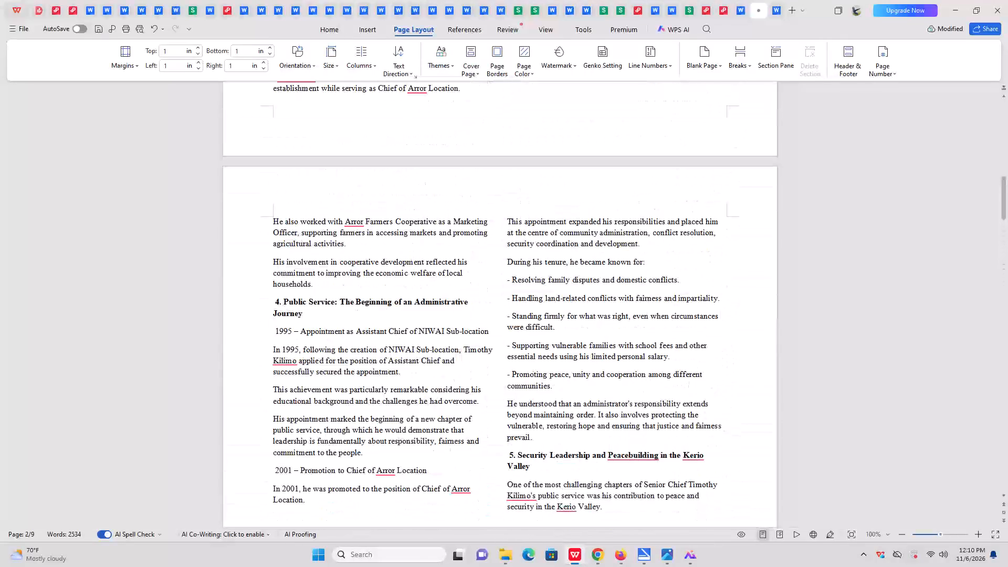
scroll(534, 324, "up", 20)
scroll(534, 324, "up", 1)
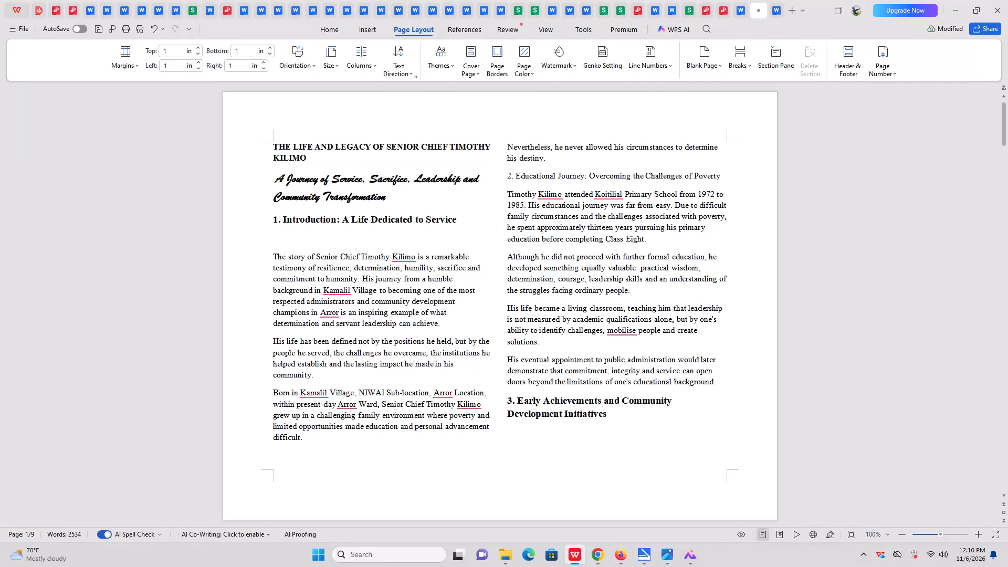
Make the section heading "2. Educational Journey: Overcoming the Challenges of Poverty" bold.
left_click_drag(505, 174, 705, 178)
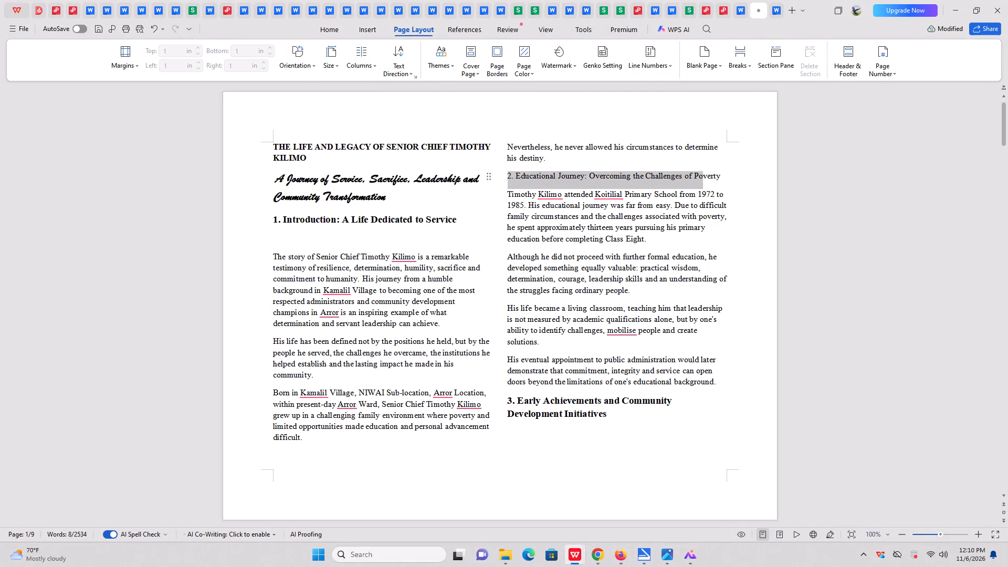
left_click_drag(705, 178, 733, 178)
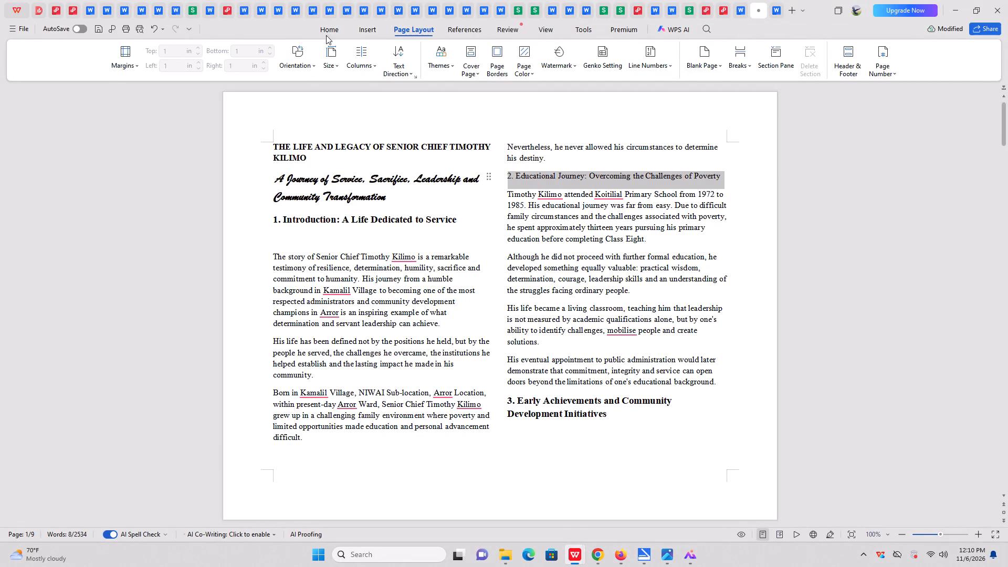
left_click(328, 31)
left_click(106, 69)
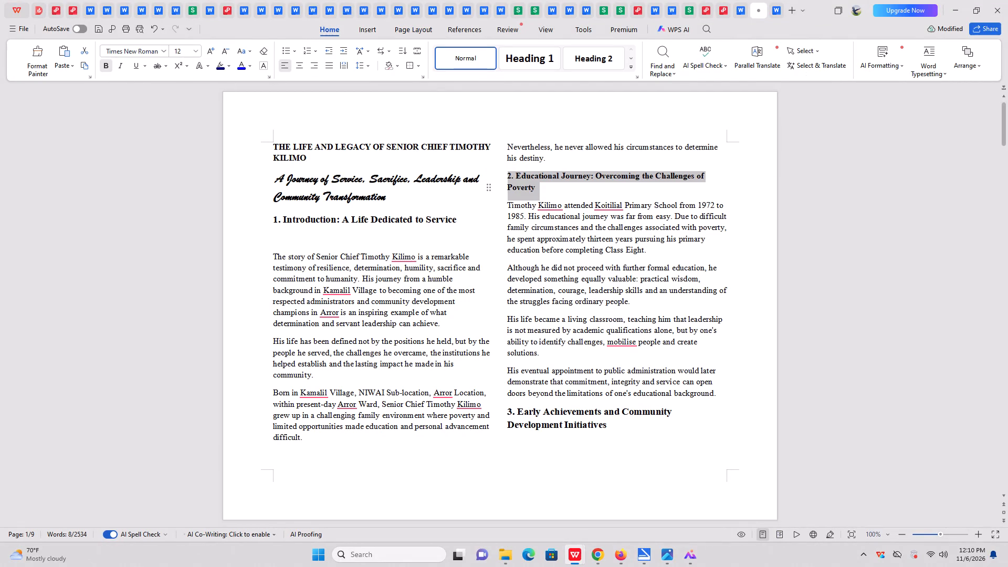
left_click(600, 272)
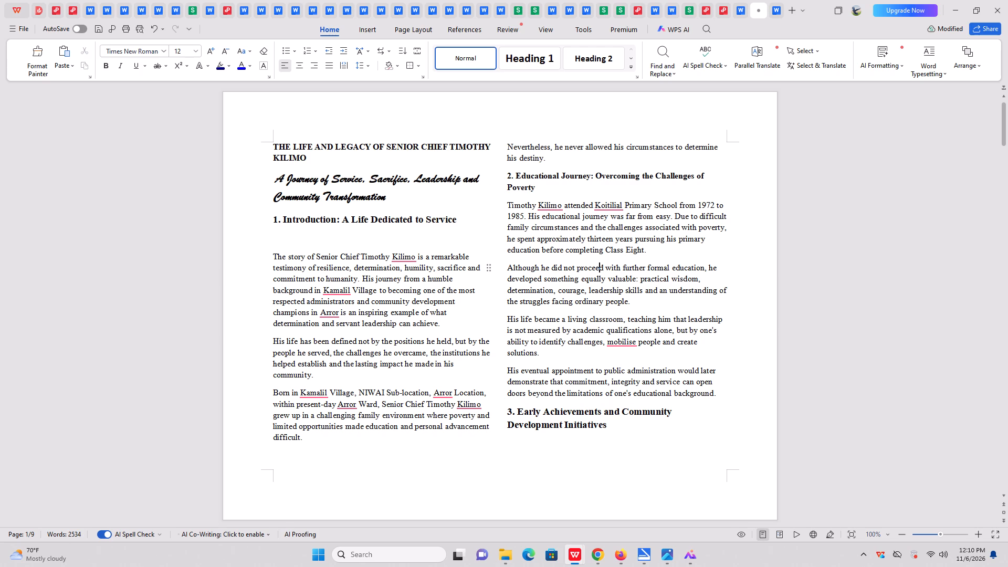
Change the subtitle "A Journey of Service, Sacrifice, Leadership and Community Transformation" to Times New Roman in a smaller font size.
scroll(762, 311, "down", 3)
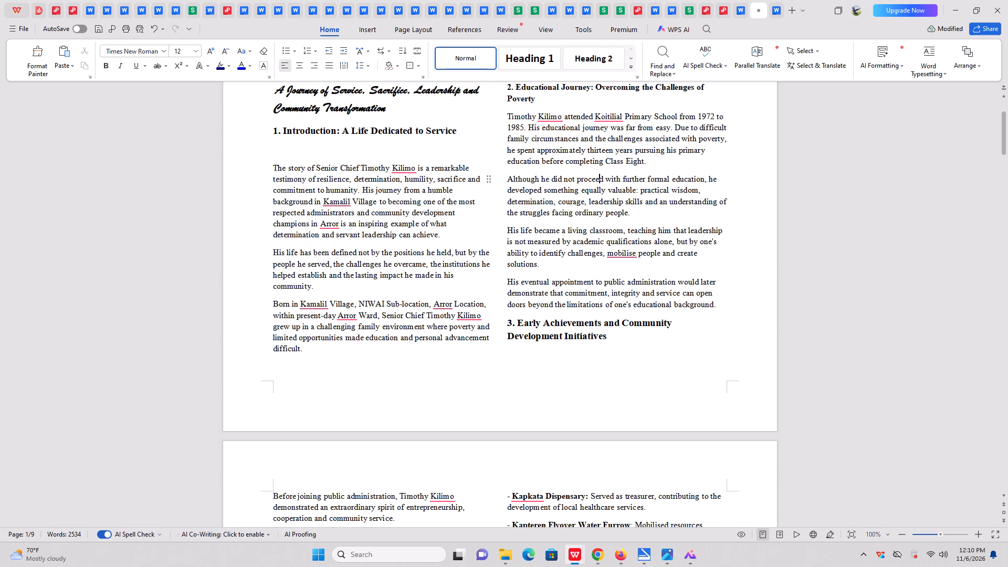
scroll(762, 311, "up", 1)
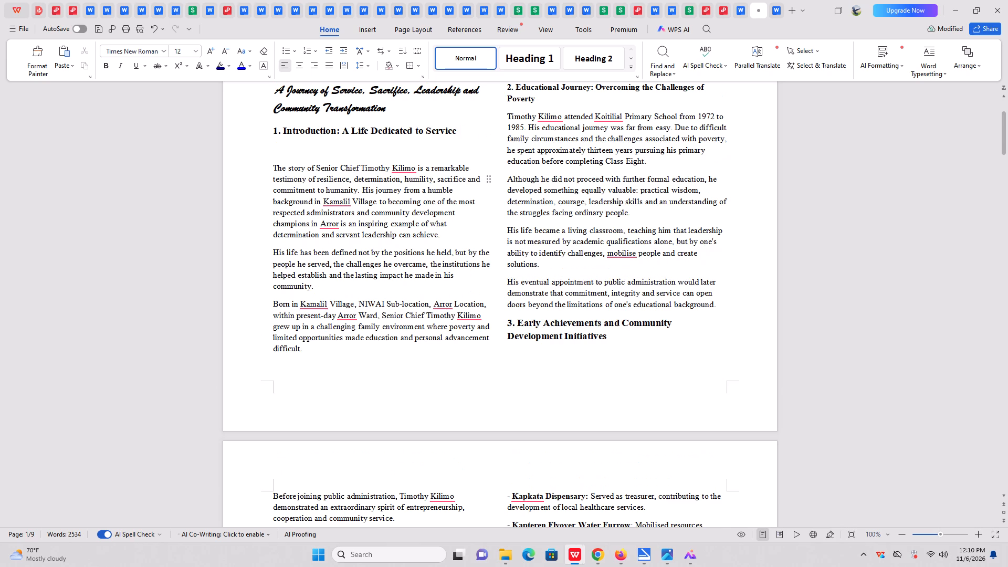
scroll(533, 270, "up", 3)
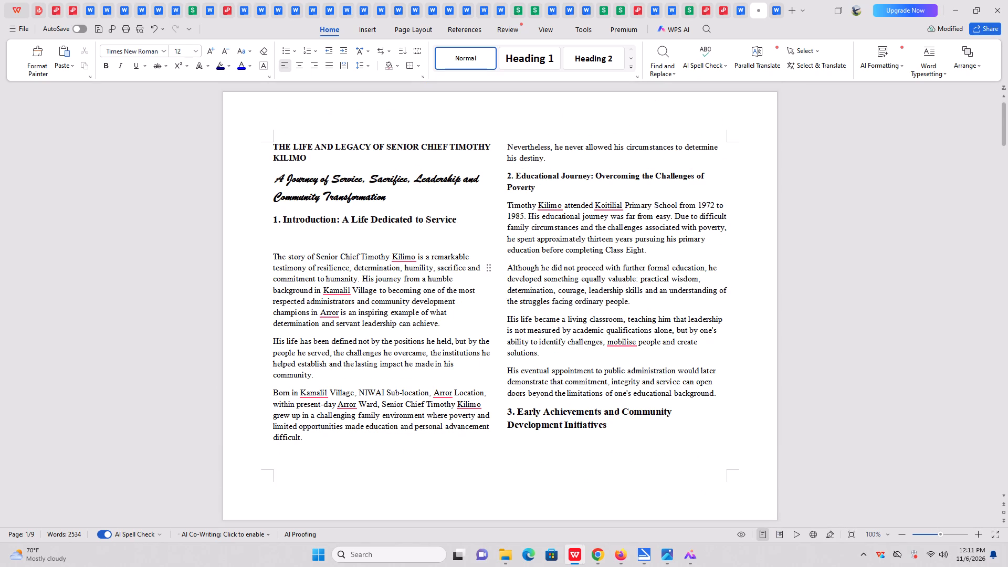
left_click_drag(277, 174, 394, 191)
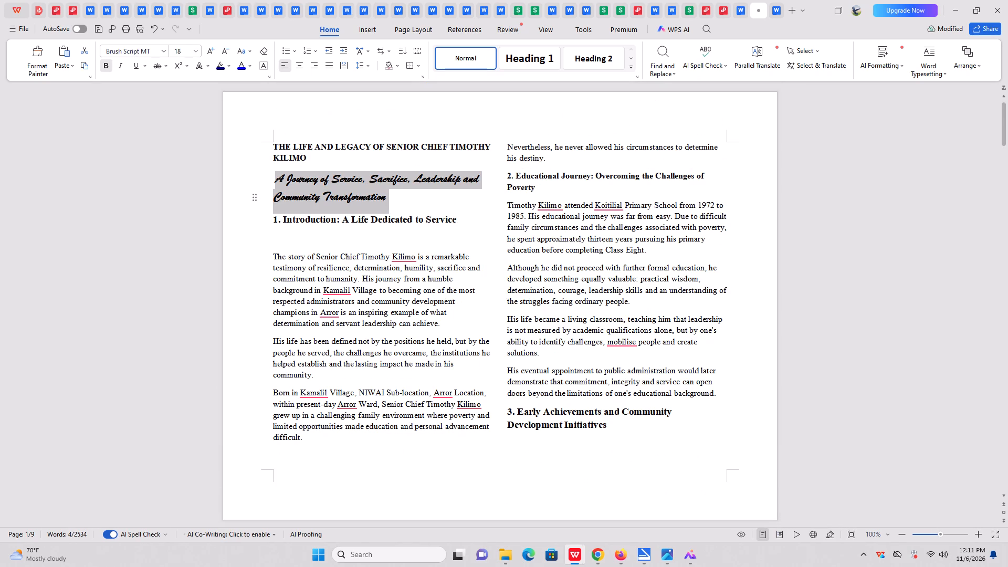
left_click_drag(394, 191, 416, 194)
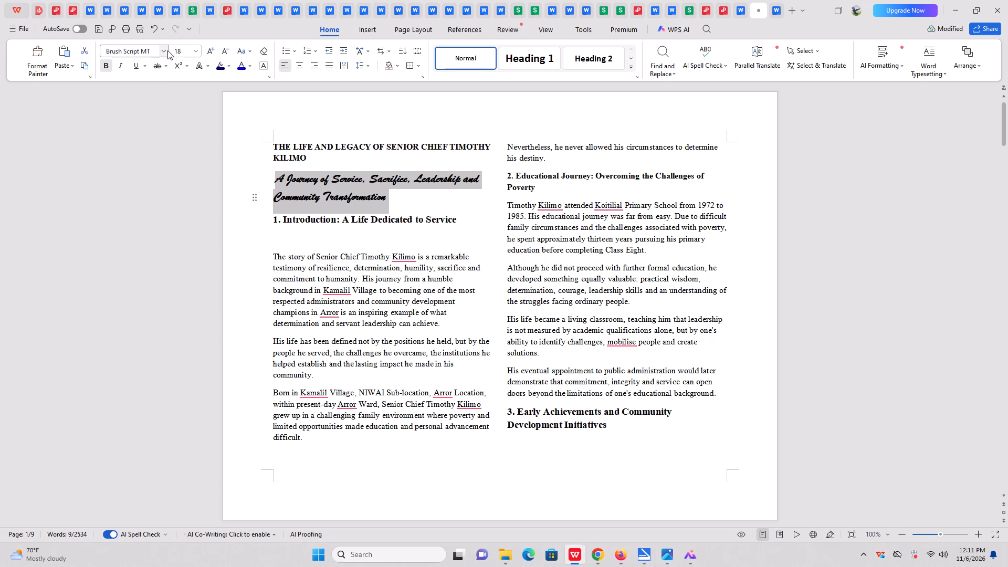
left_click(169, 49)
left_click(165, 49)
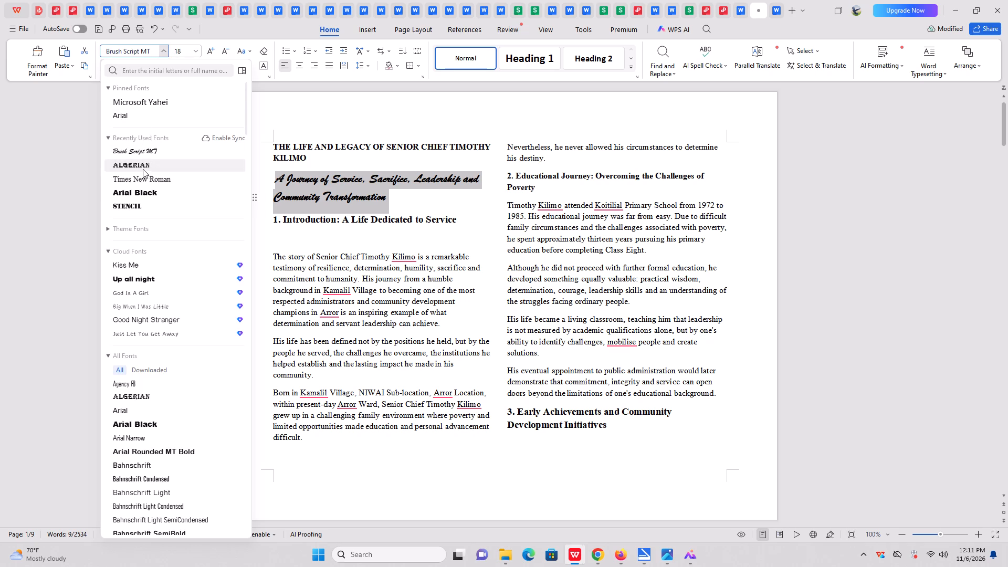
left_click(143, 173)
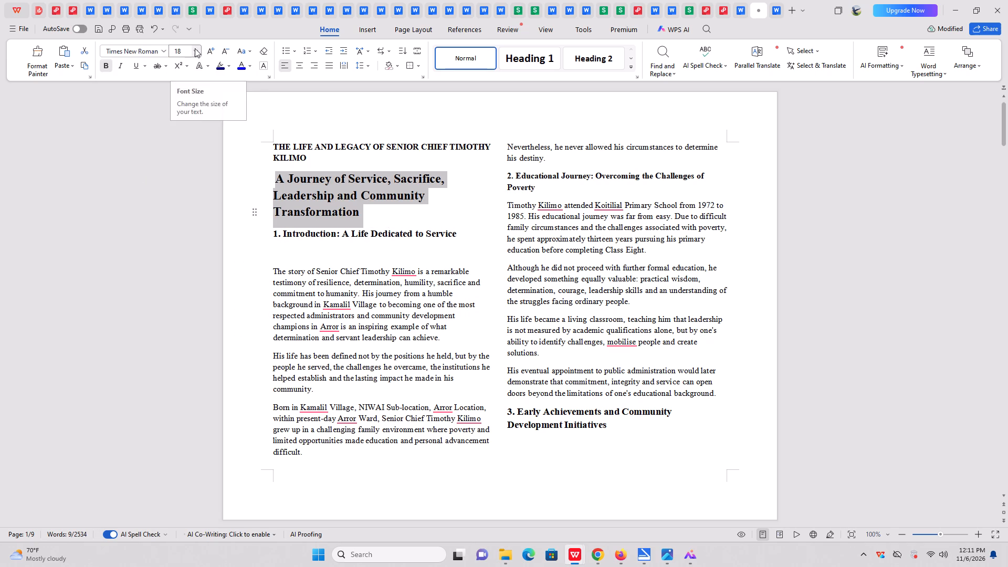
left_click(195, 48)
left_click(182, 167)
left_click(470, 229)
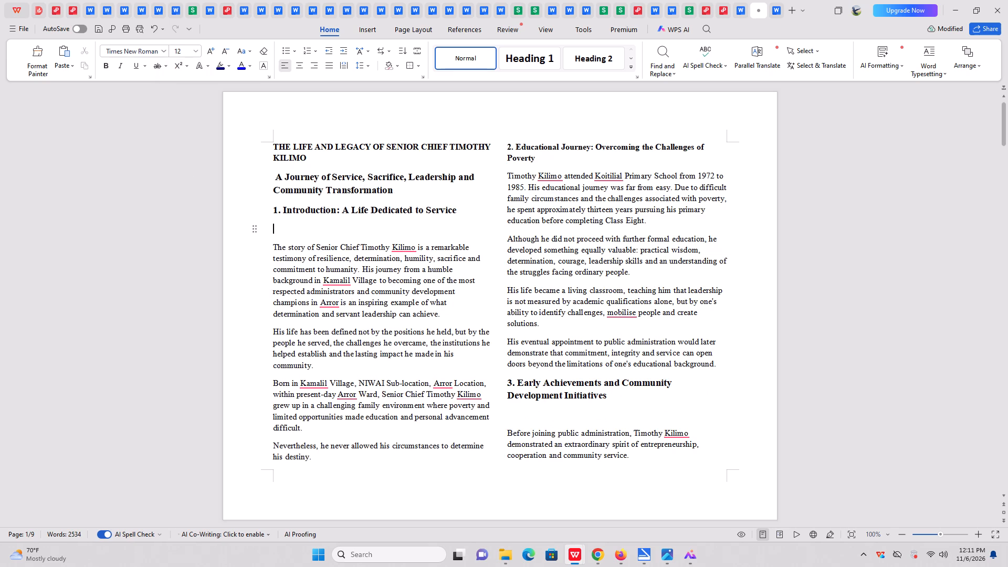
Examine the text and headings from the introduction on page 1 to the security leadership section continuing on page 4.
scroll(562, 376, "down", 1)
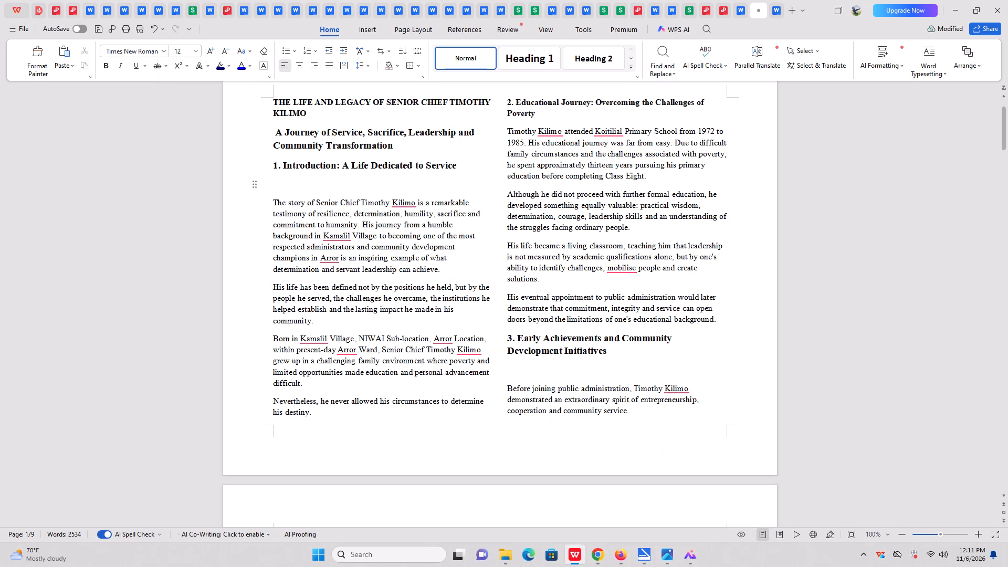
scroll(562, 376, "down", 2)
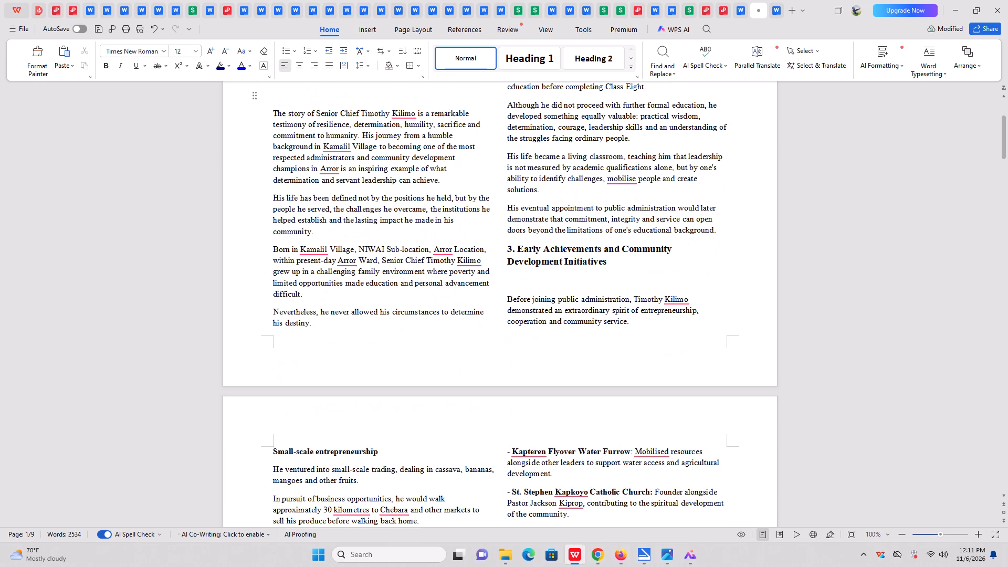
scroll(562, 376, "down", 3)
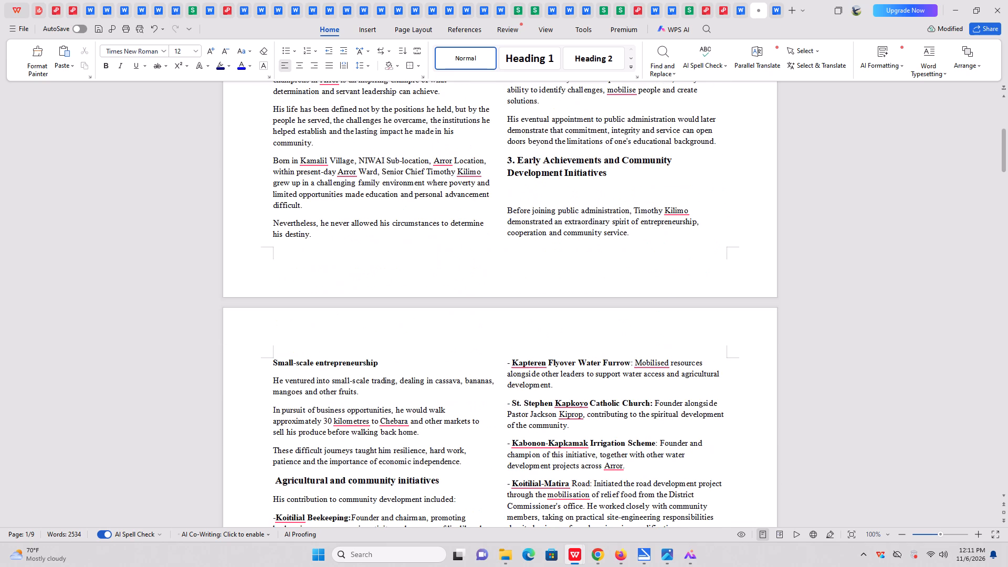
scroll(562, 376, "down", 7)
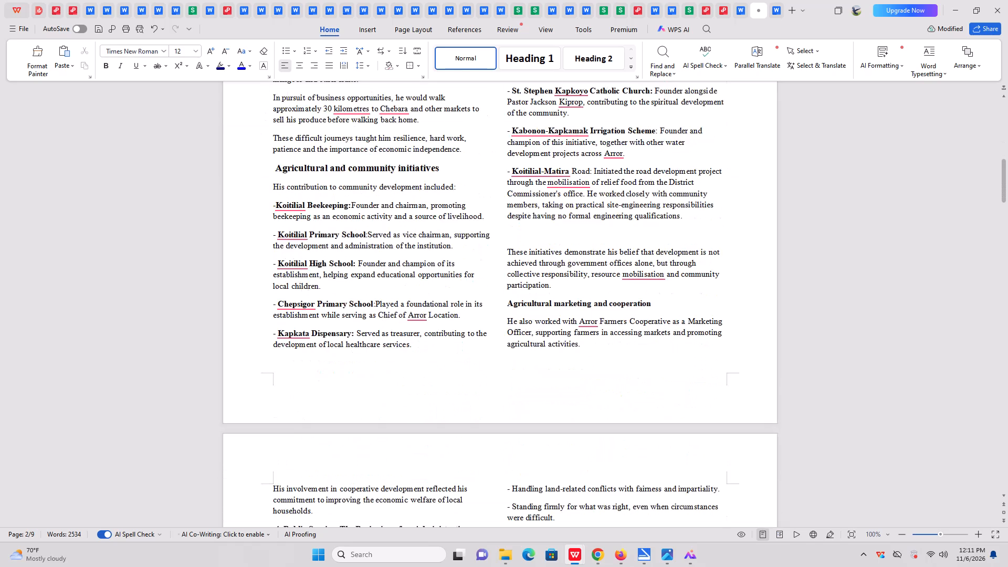
scroll(562, 376, "down", 3)
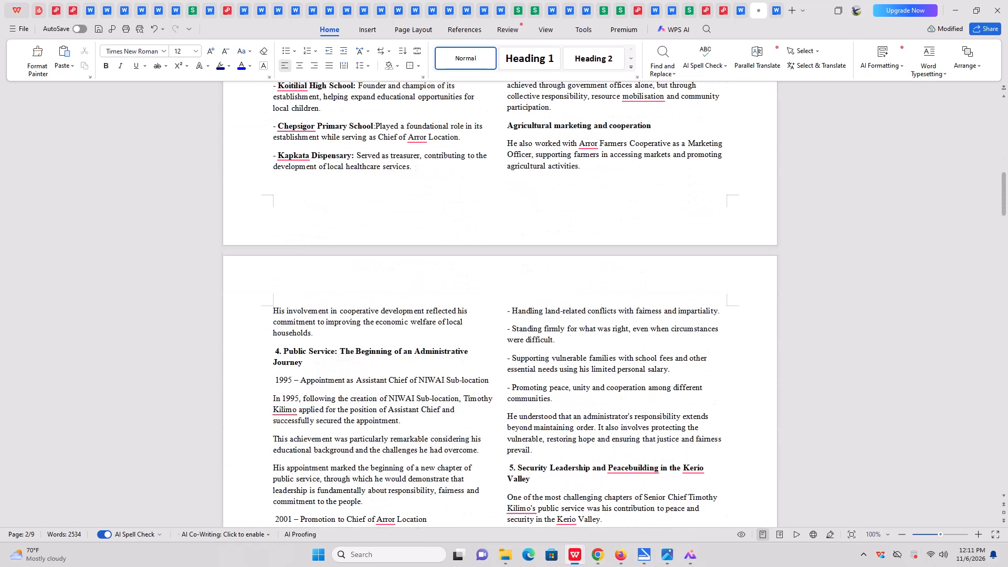
scroll(562, 376, "down", 4)
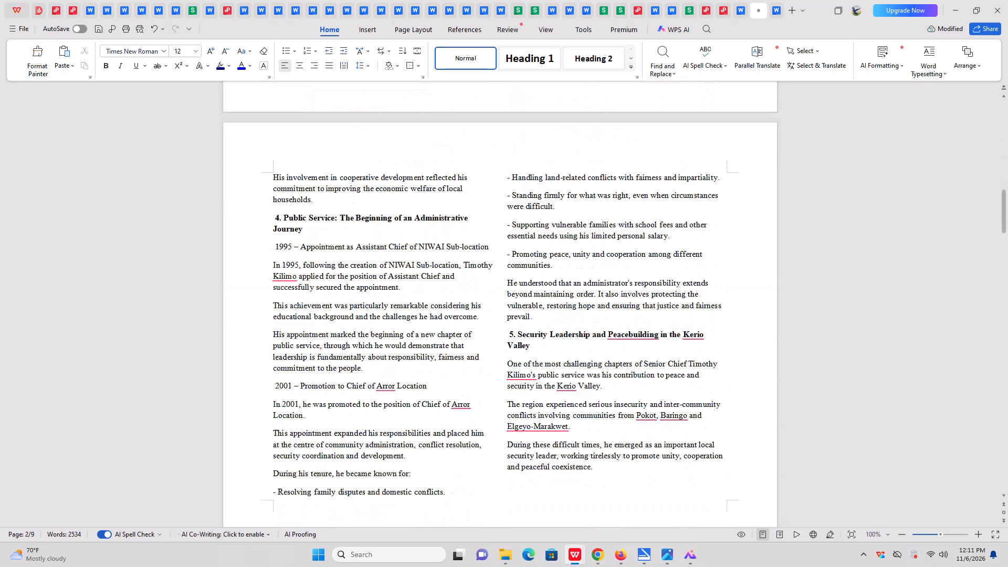
scroll(562, 376, "down", 1)
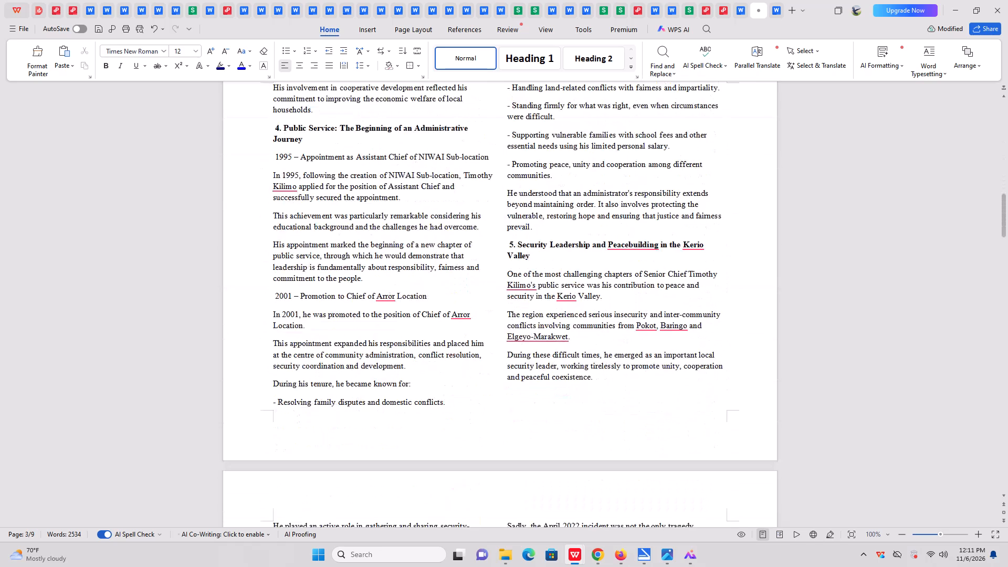
scroll(562, 376, "down", 2)
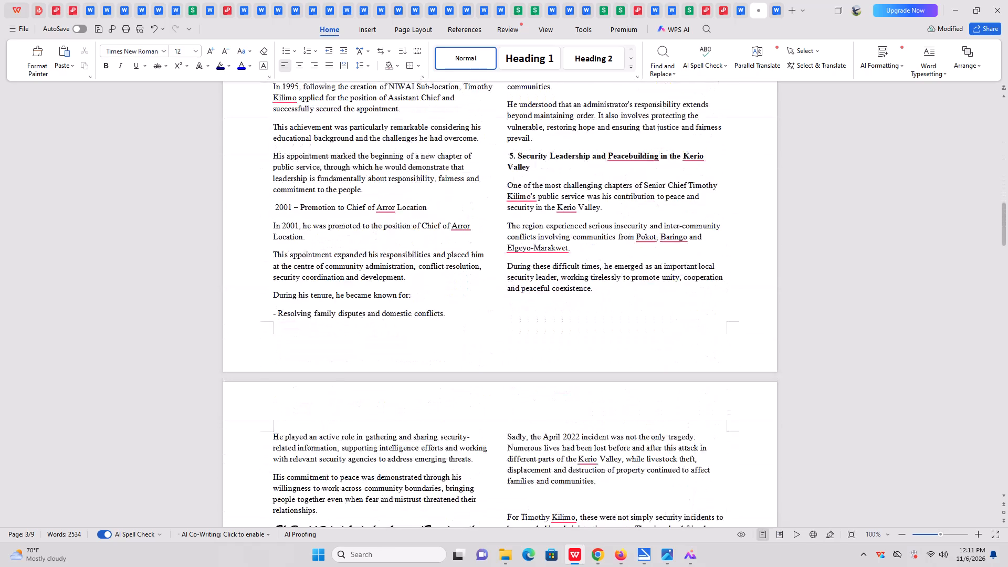
scroll(562, 376, "down", 2)
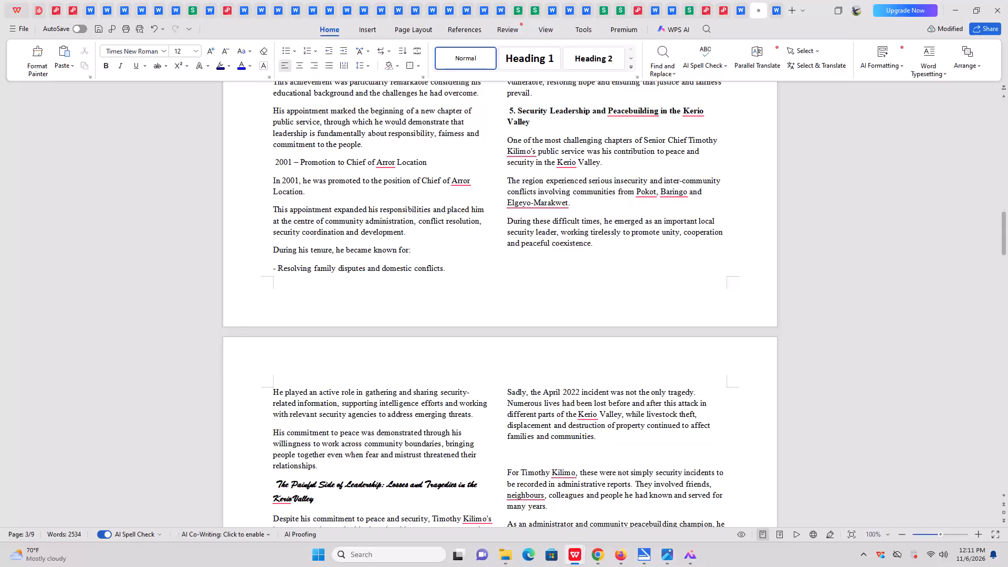
scroll(562, 376, "down", 1)
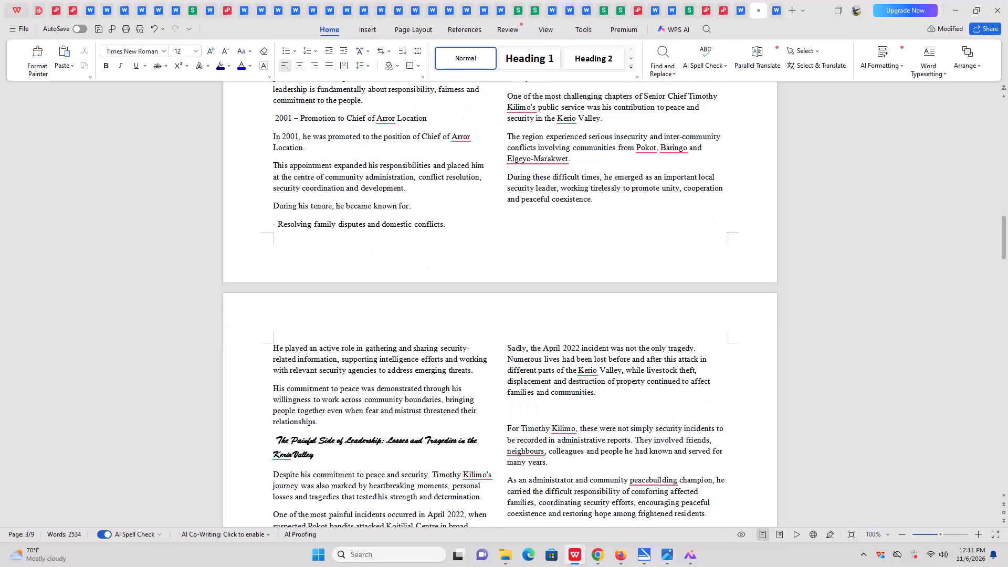
Change the heading "The Painful Side of Leadership: Losses and Tragedies in the Kerio Valley" to Times New Roman.
left_click_drag(279, 392, 353, 423)
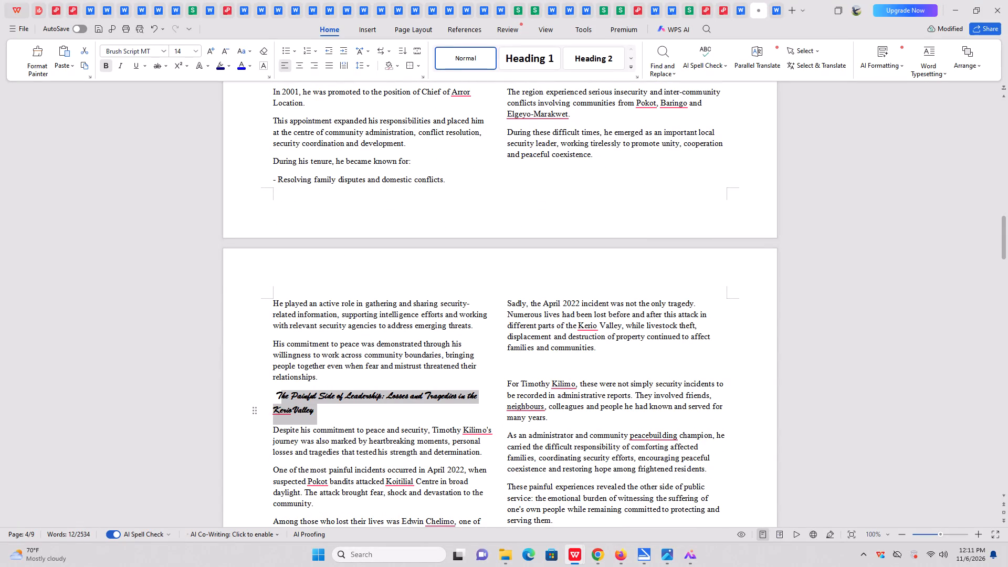
left_click_drag(353, 423, 353, 422)
left_click(351, 419)
left_click_drag(277, 392, 332, 415)
left_click(165, 51)
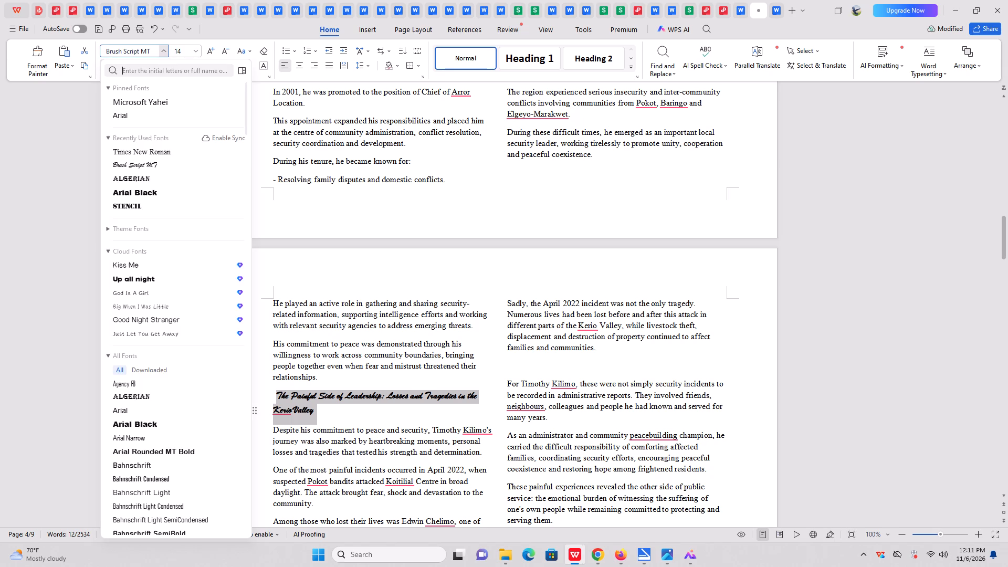
left_click(152, 152)
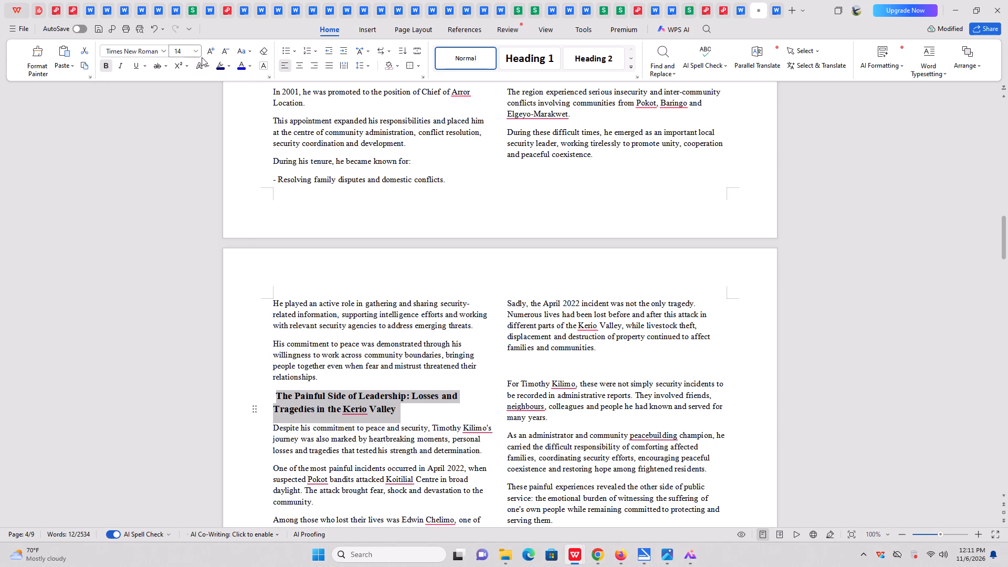
left_click(367, 271)
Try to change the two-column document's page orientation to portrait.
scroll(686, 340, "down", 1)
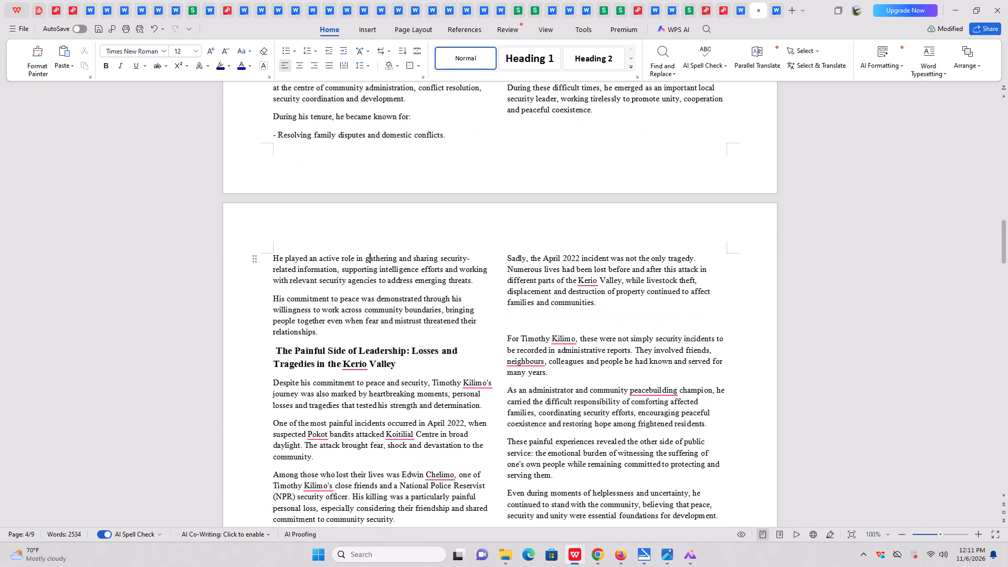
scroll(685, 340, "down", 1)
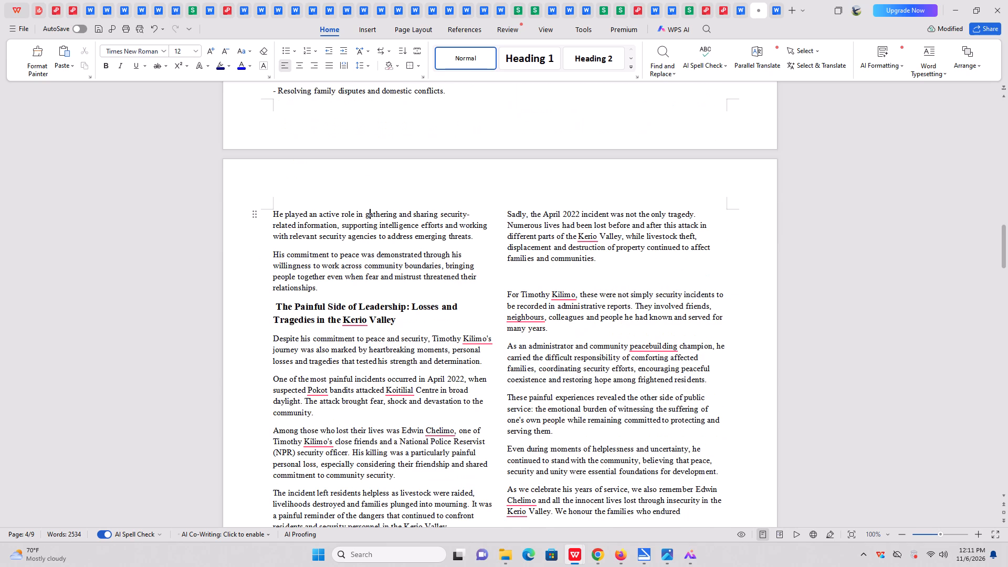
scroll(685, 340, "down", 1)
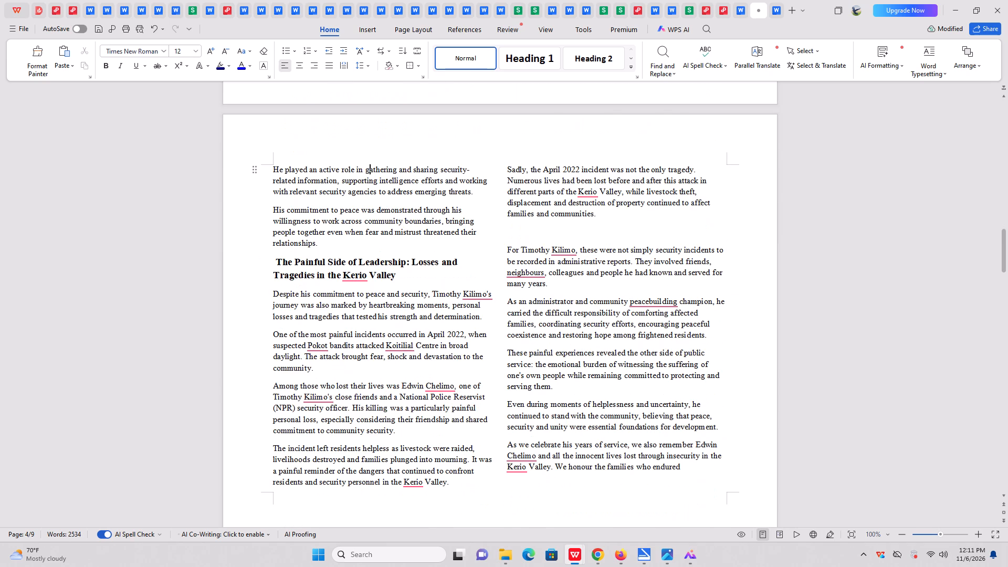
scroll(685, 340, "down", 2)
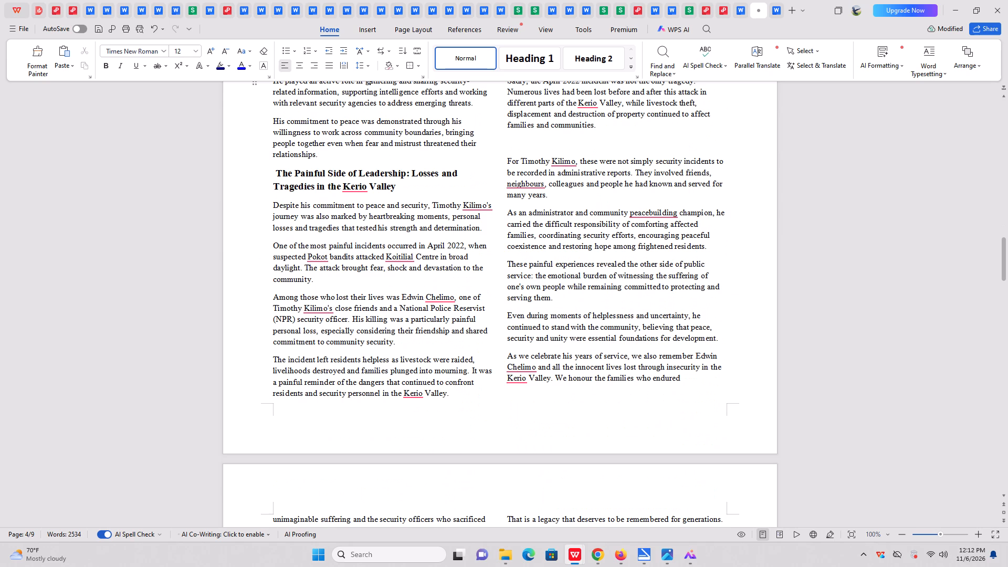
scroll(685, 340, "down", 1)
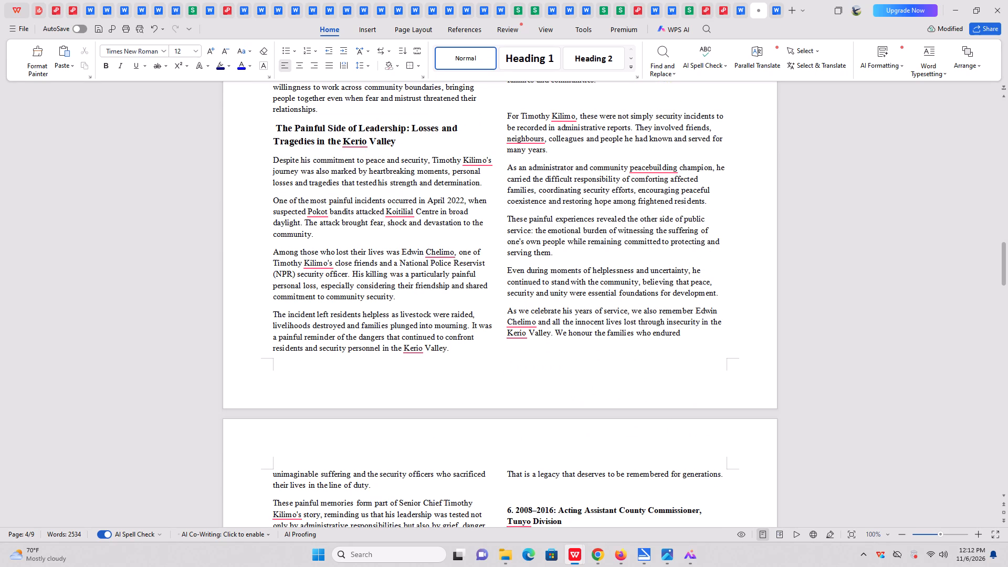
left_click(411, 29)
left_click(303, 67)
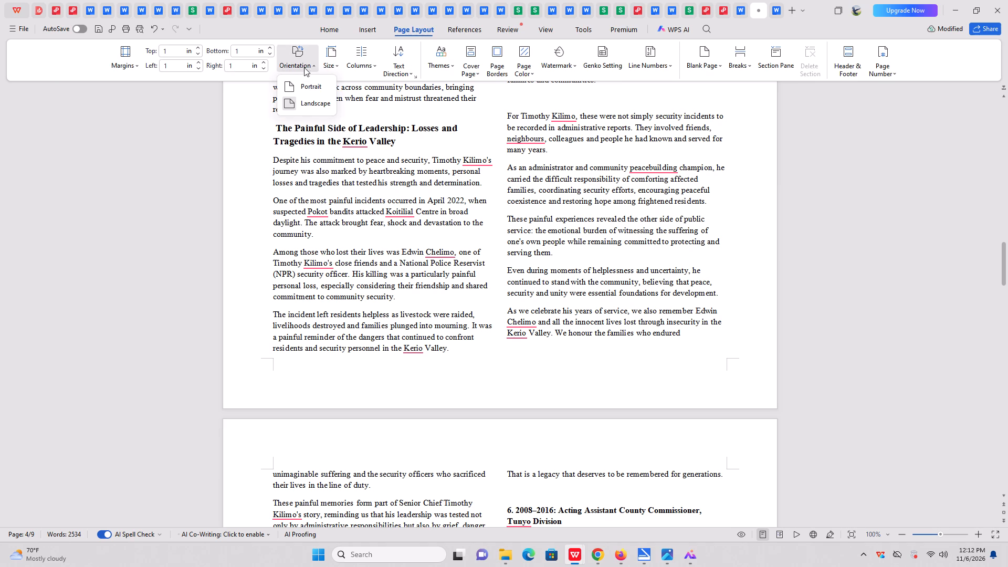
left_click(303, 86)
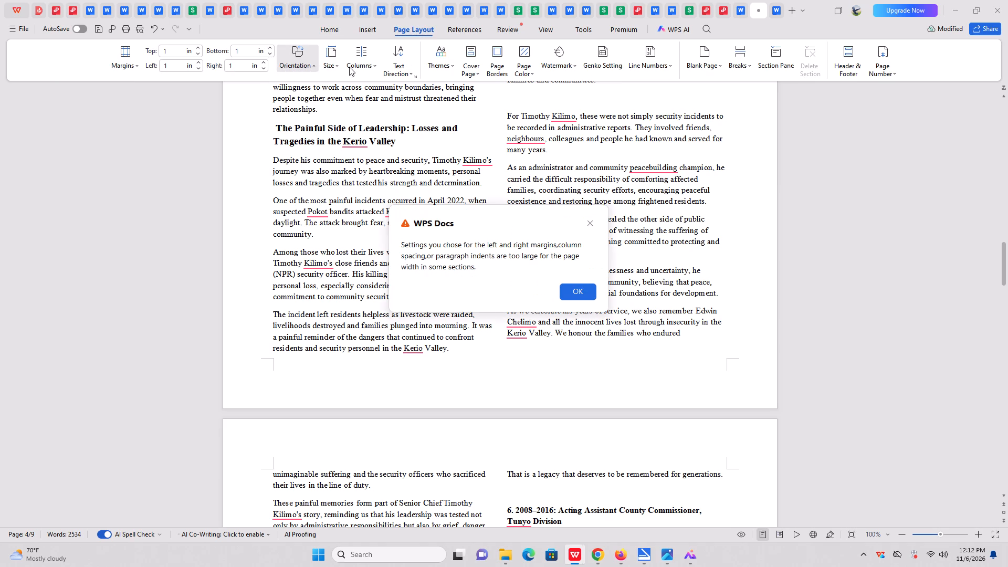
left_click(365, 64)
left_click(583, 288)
Set the biography's text layout to one column.
left_click(374, 66)
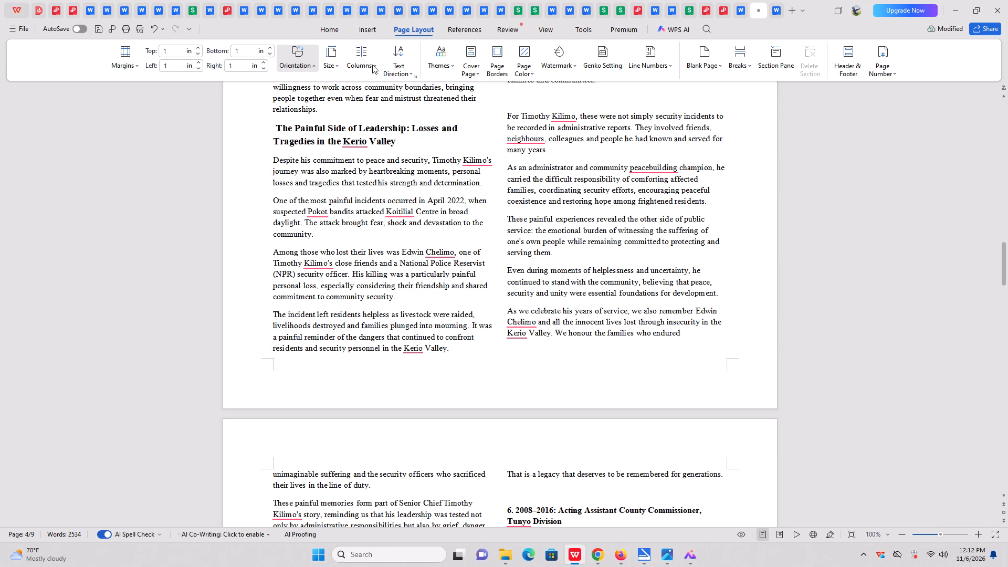
left_click(373, 65)
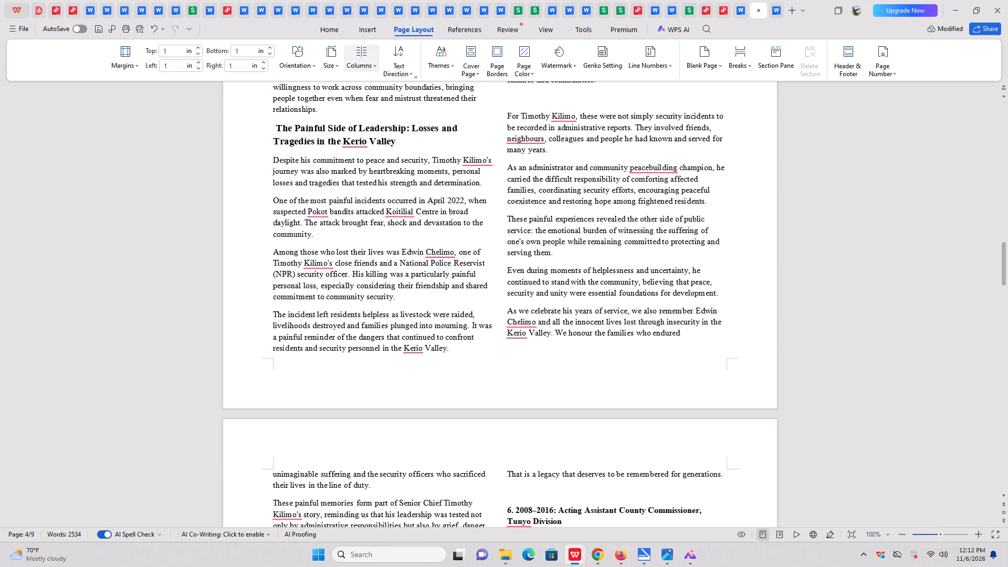
left_click(372, 65)
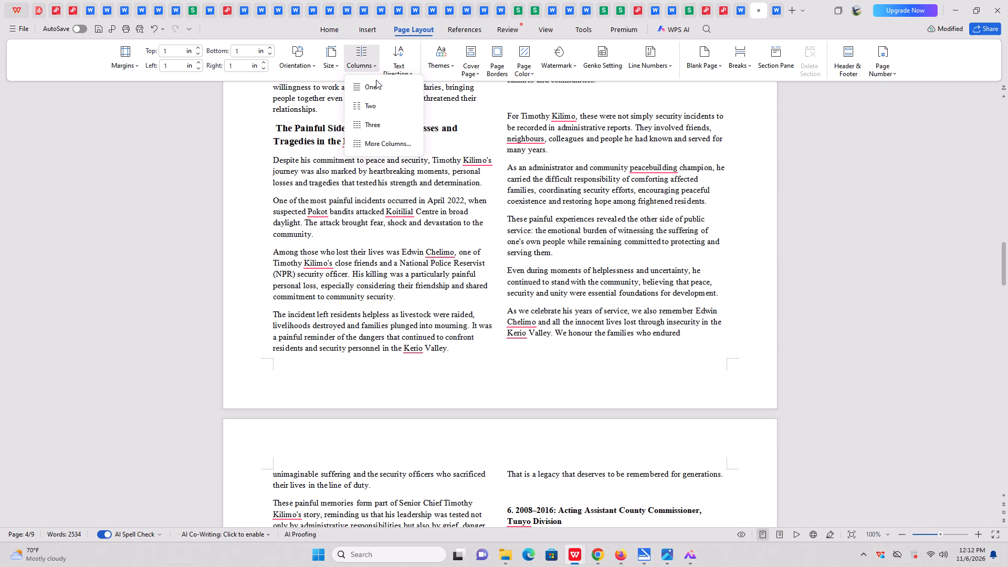
left_click(372, 93)
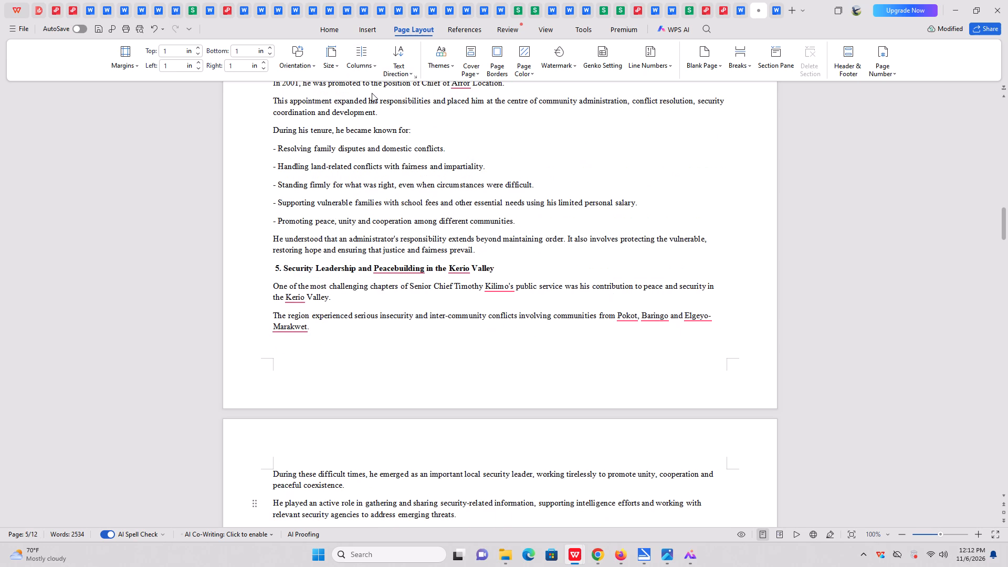
Change the document's page orientation to portrait.
left_click(294, 68)
left_click(299, 89)
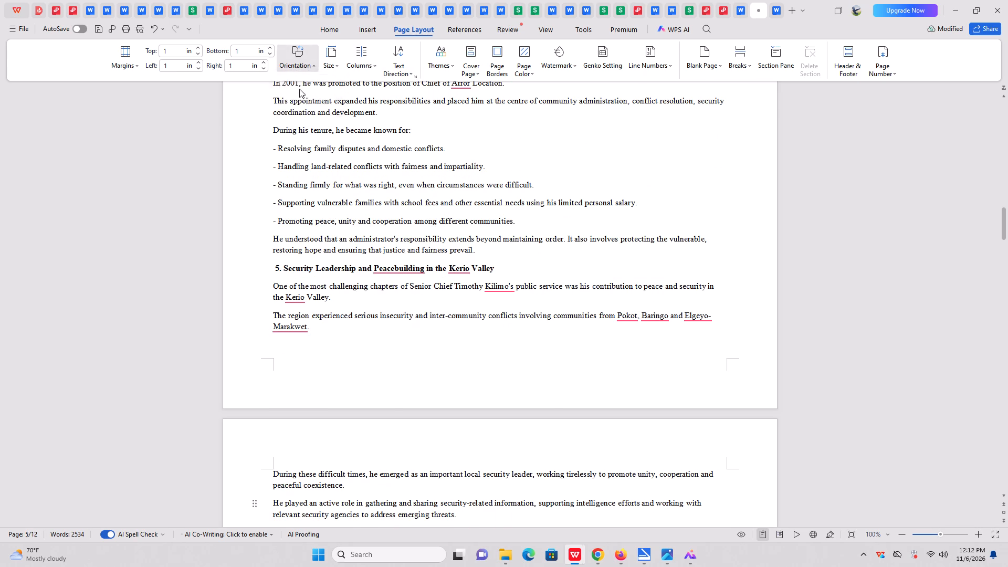
Examine the page layout and headings from the title on page 1 to the "Agricultural and community initiatives" section on page 2.
scroll(581, 279, "up", 20)
scroll(581, 279, "up", 8)
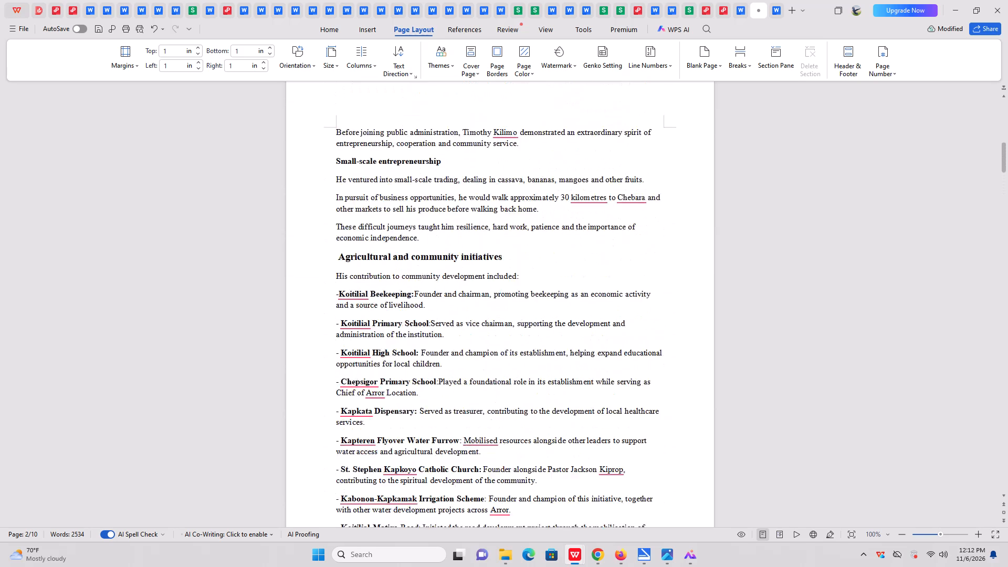
scroll(581, 279, "up", 20)
scroll(581, 279, "up", 7)
scroll(581, 279, "down", 1)
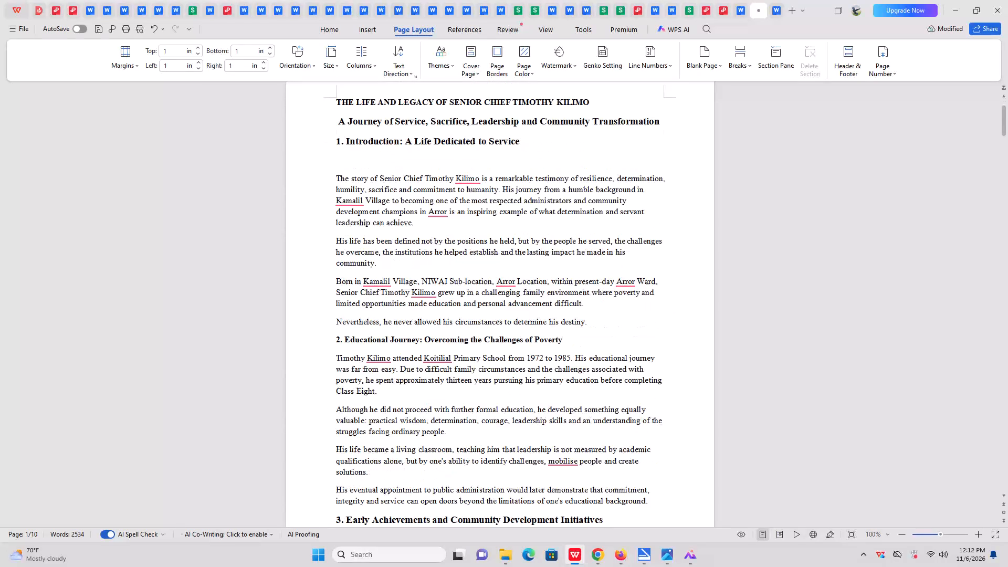
scroll(581, 279, "down", 3)
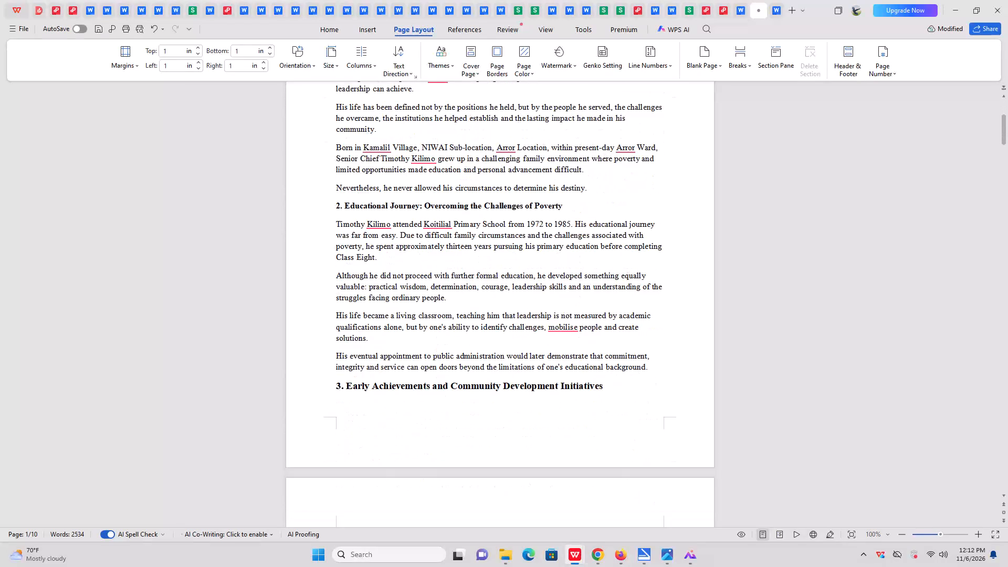
scroll(581, 279, "down", 2)
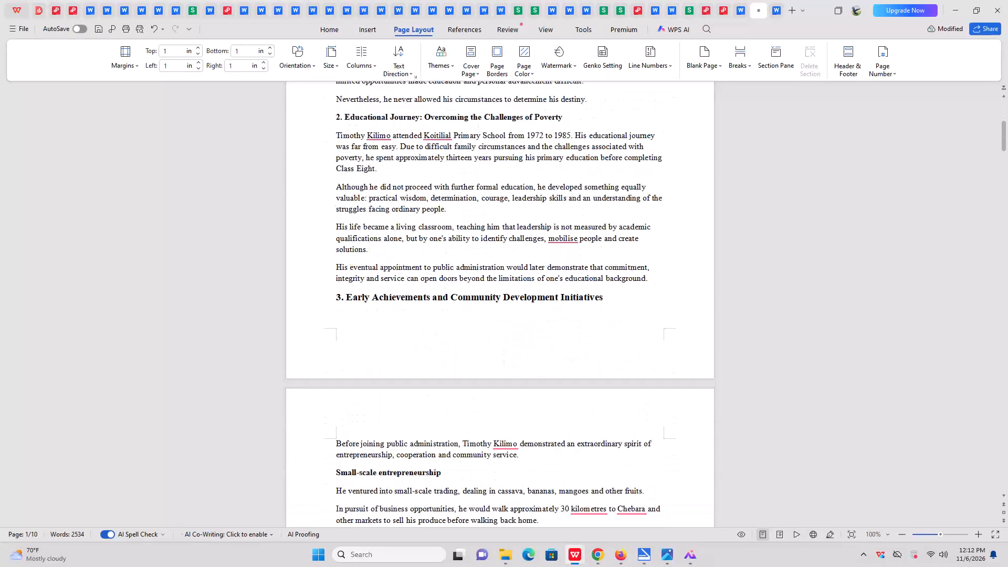
scroll(581, 279, "down", 5)
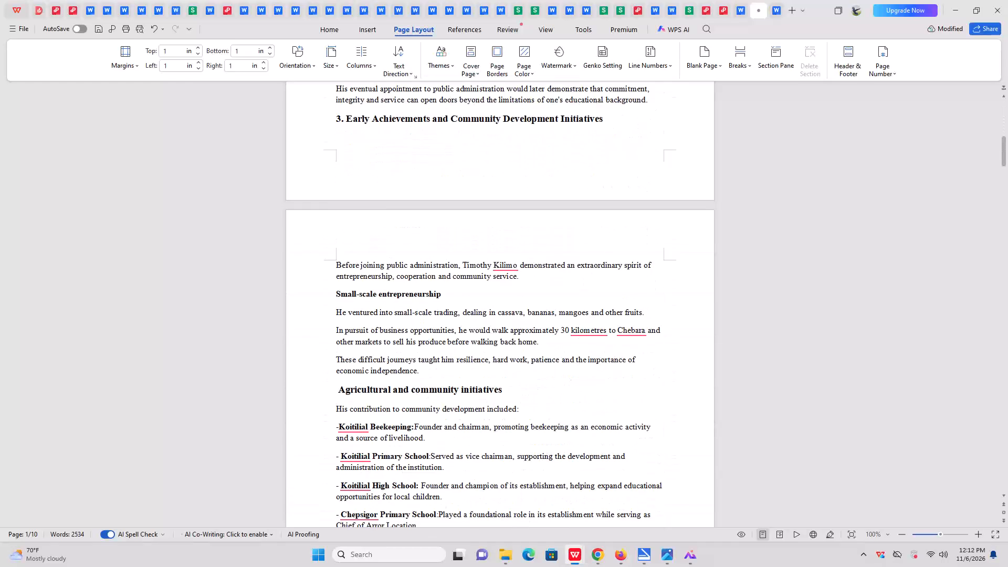
scroll(581, 279, "down", 1)
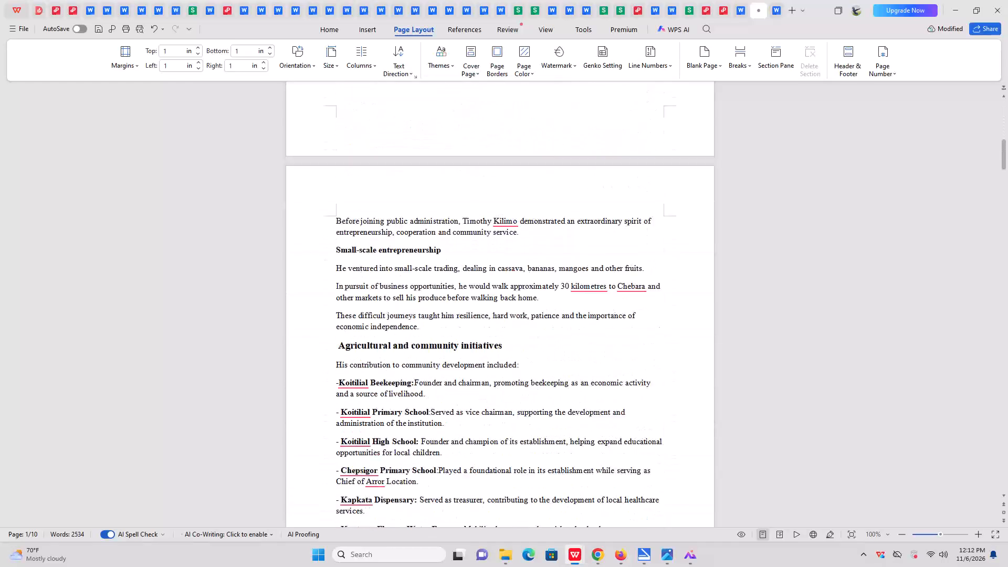
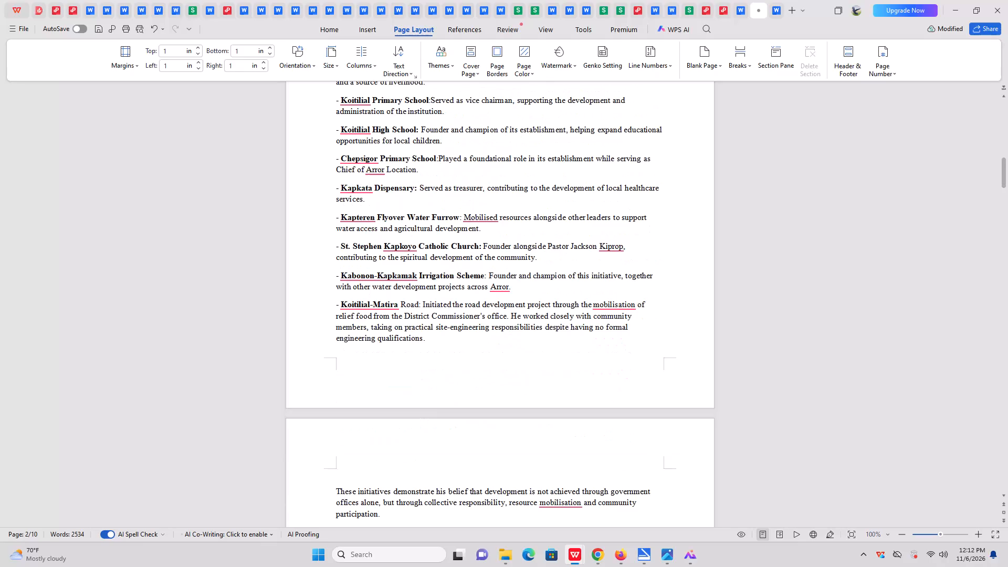
Examine the layout and heading styles from the community initiatives list on page 2 to "An extraordinary sacrifice for education" on page 5.
scroll(581, 279, "down", 7)
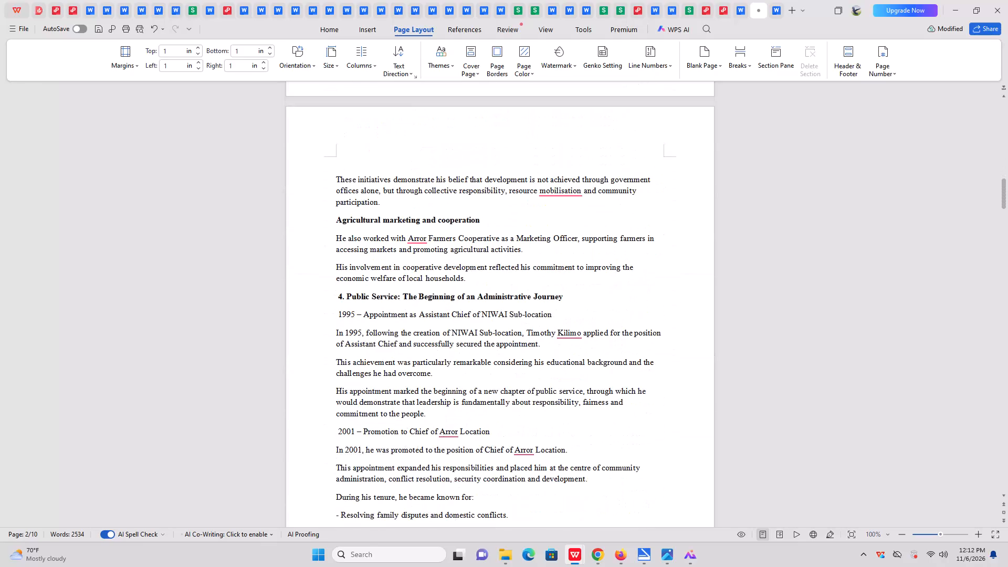
scroll(581, 279, "down", 2)
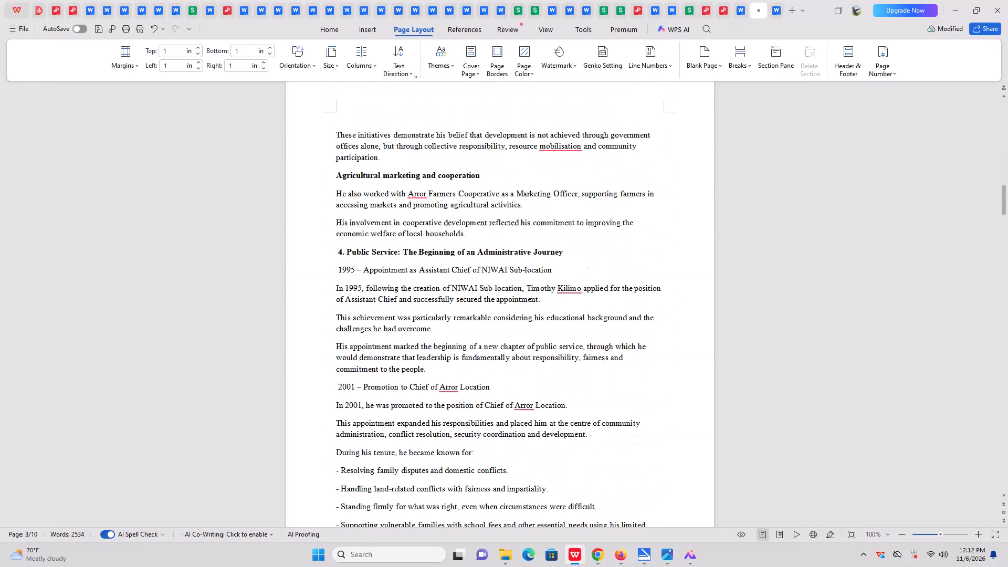
scroll(581, 279, "down", 3)
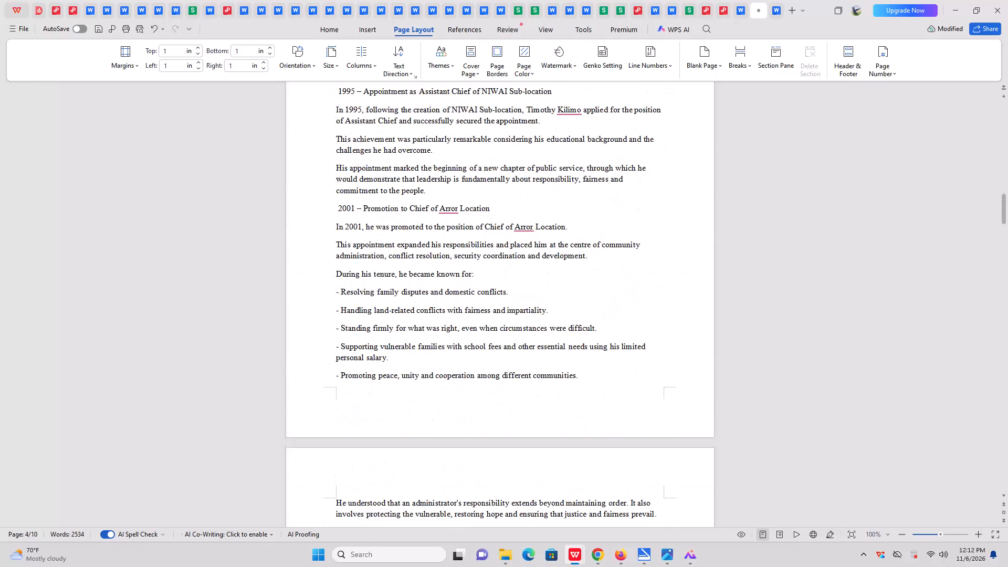
scroll(581, 279, "down", 5)
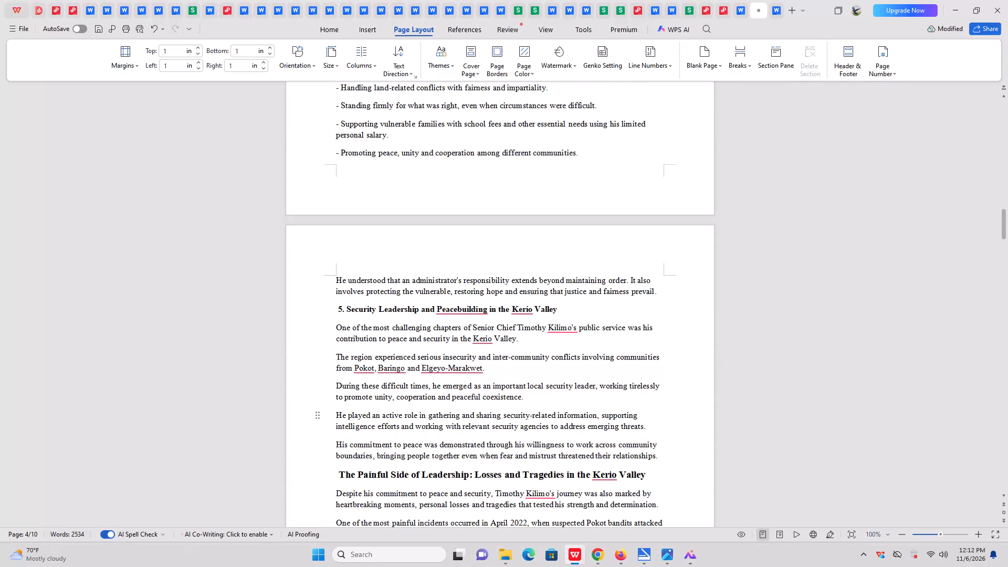
scroll(581, 279, "down", 13)
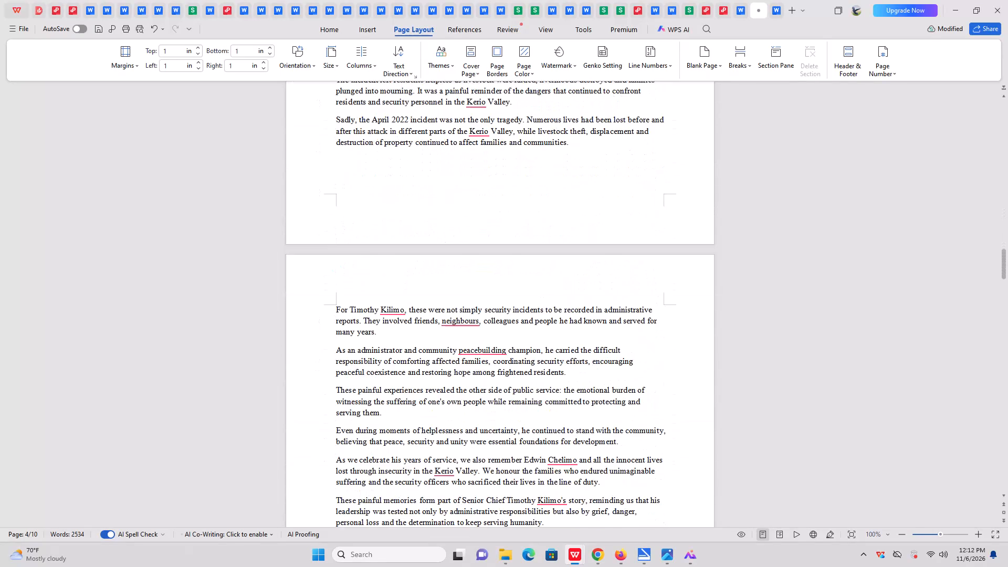
scroll(581, 279, "down", 3)
scroll(446, 373, "down", 1)
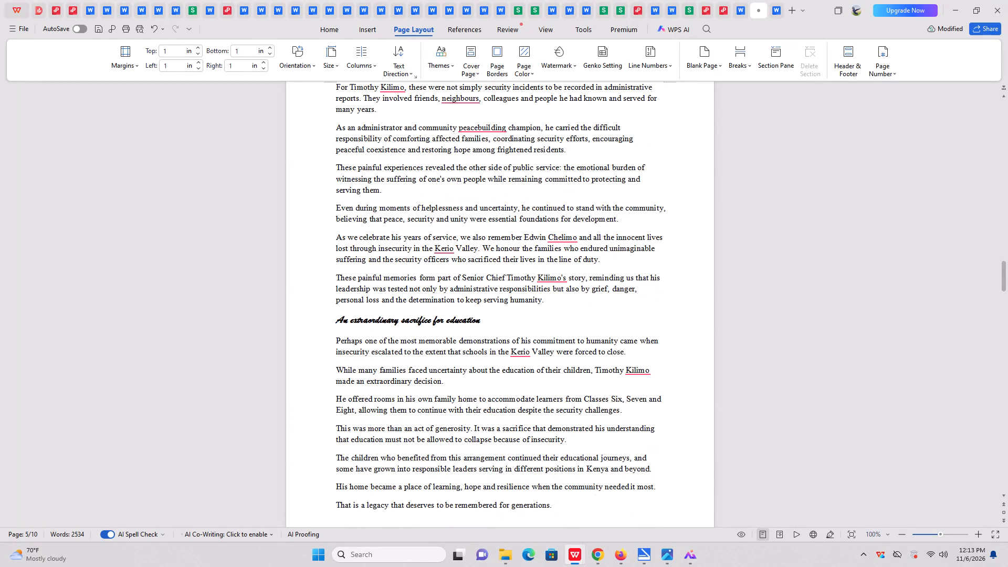
Change the font of the "An extraordinary sacrifice for education" heading to Times New Roman, keeping it bold.
left_click_drag(334, 315, 488, 329)
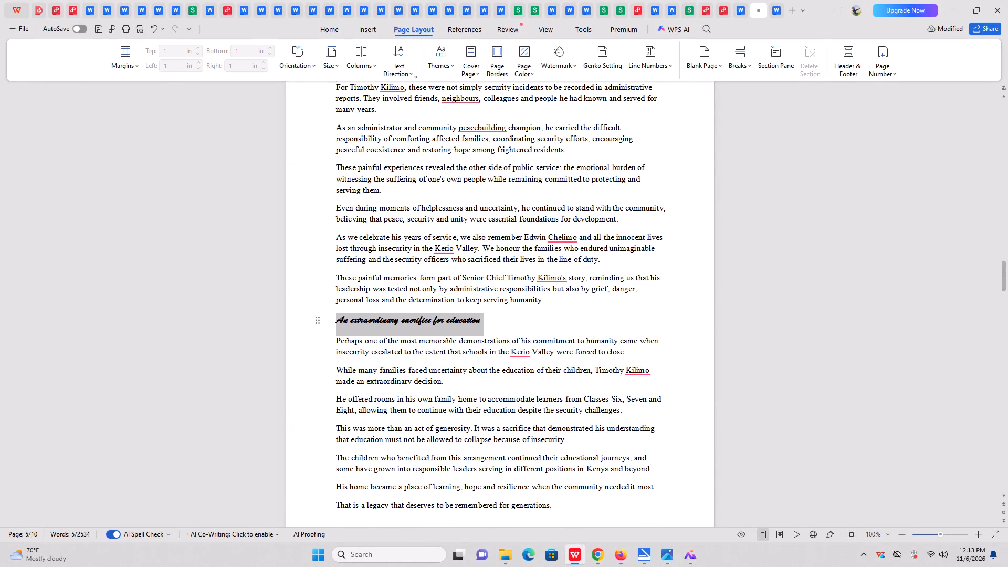
left_click(325, 29)
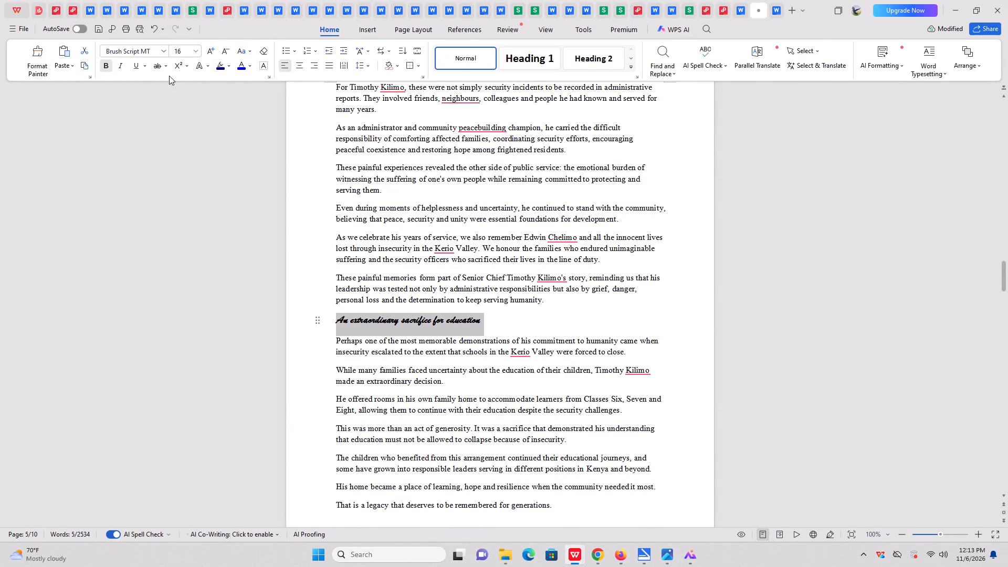
left_click(106, 68)
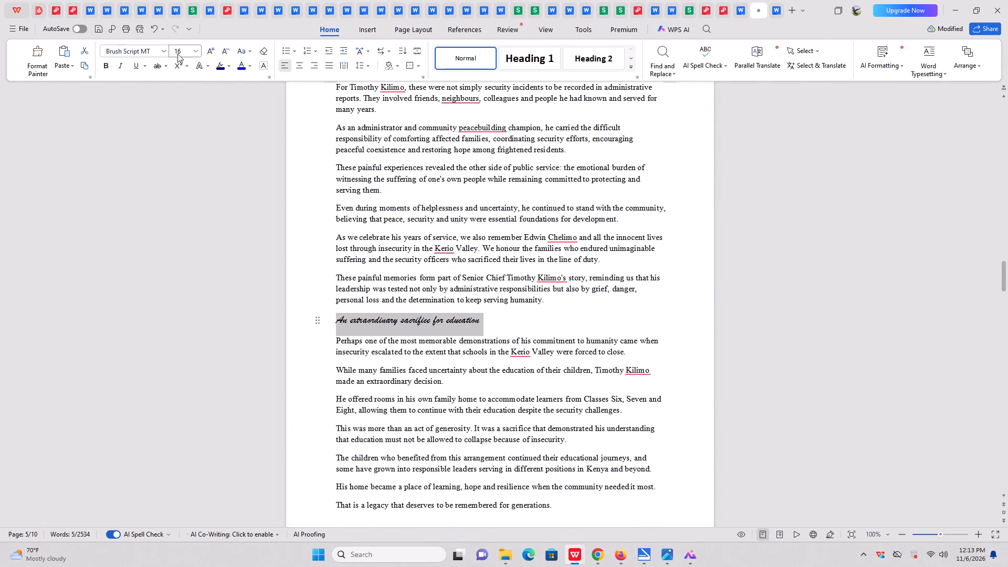
left_click(164, 55)
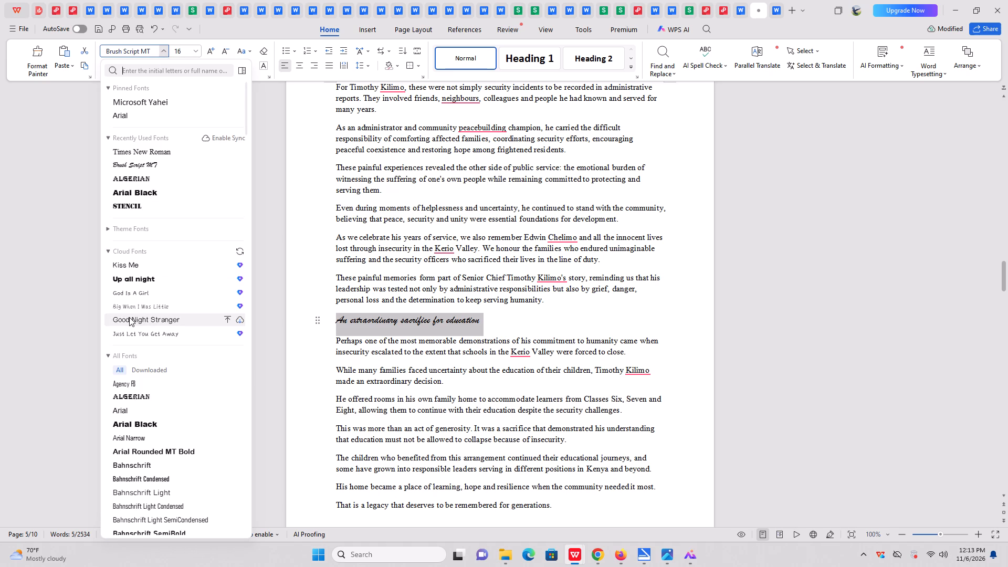
left_click(147, 149)
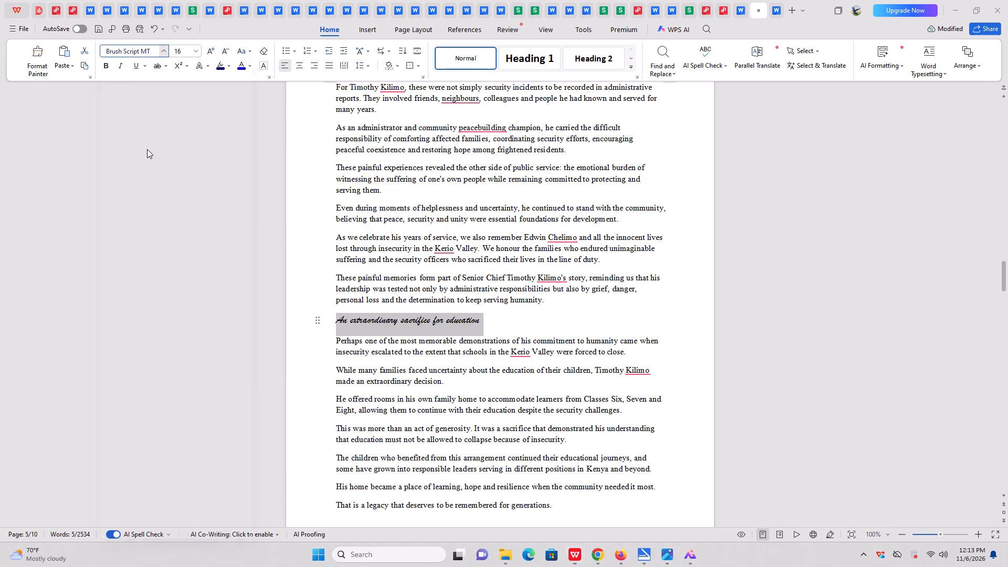
left_click(107, 64)
left_click(549, 312)
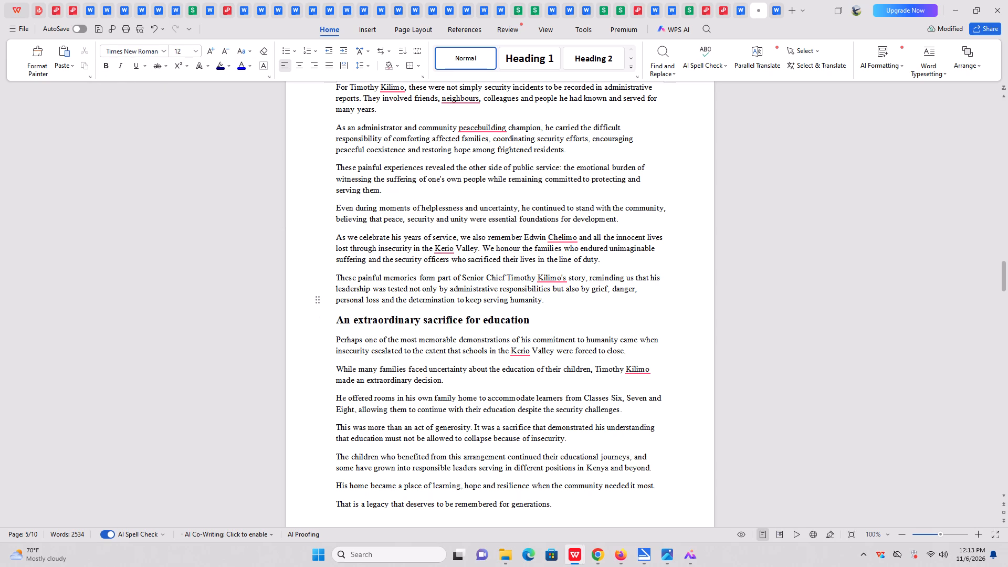
Compare the "An extraordinary sacrifice for education" heading and its page with the surrounding text on pages 4 to 6.
scroll(549, 312, "up", 3)
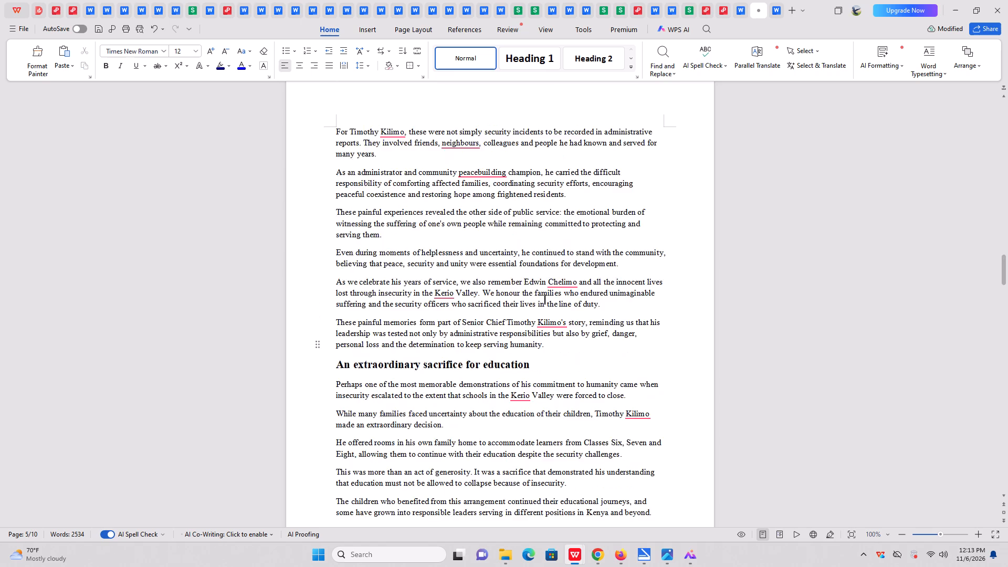
scroll(549, 312, "up", 2)
scroll(553, 306, "down", 5)
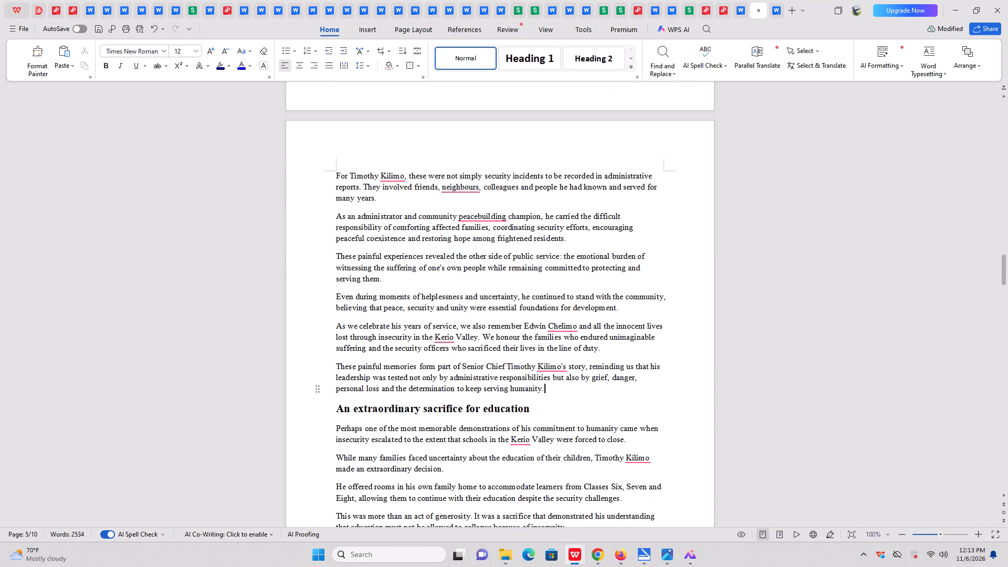
scroll(563, 312, "down", 3)
scroll(526, 323, "up", 8)
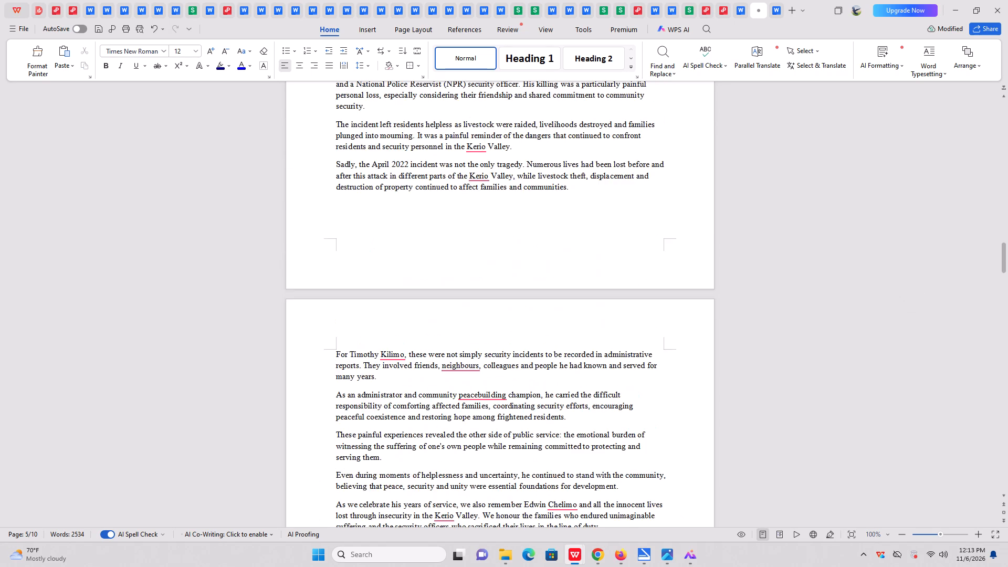
scroll(526, 323, "up", 3)
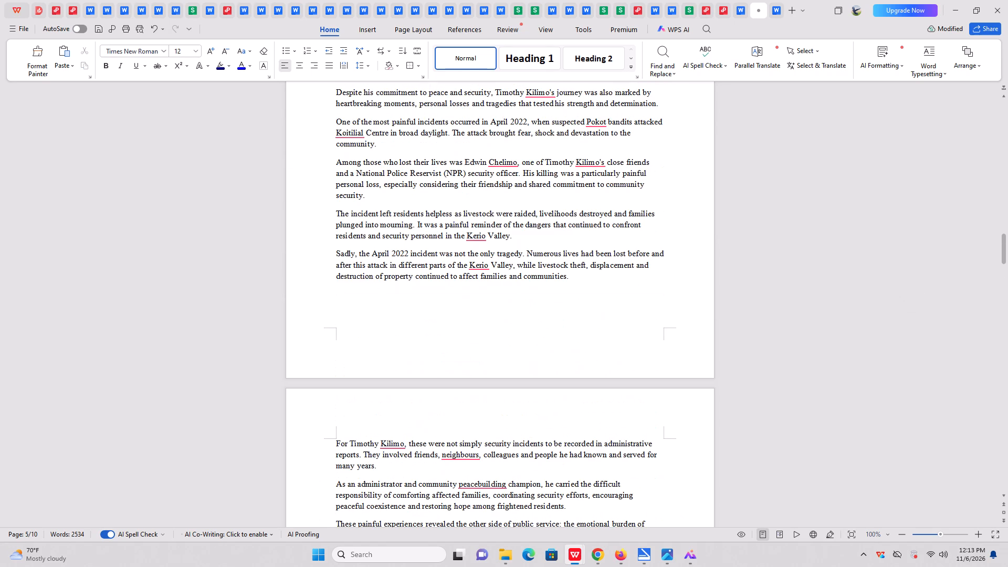
scroll(526, 323, "down", 12)
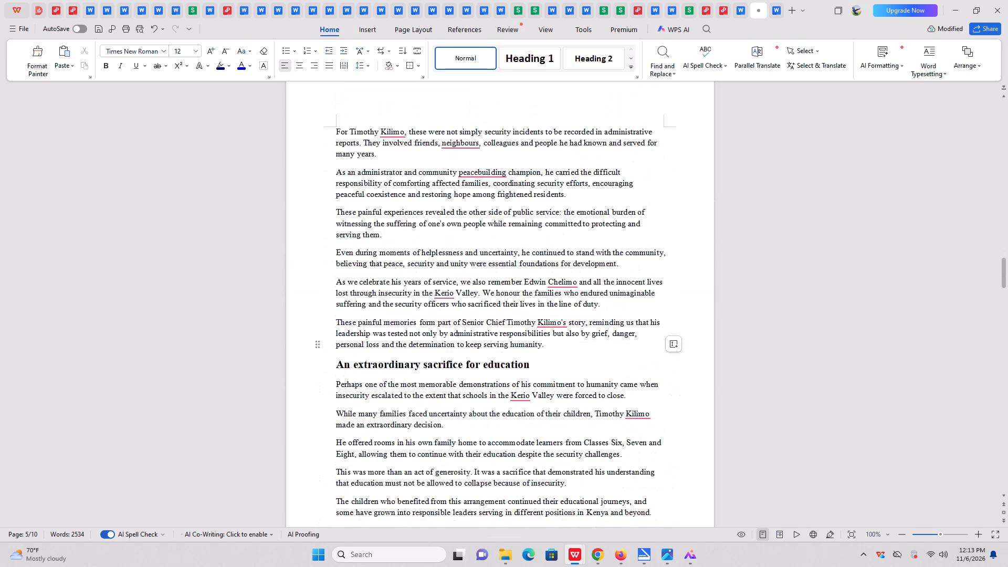
scroll(526, 323, "down", 1)
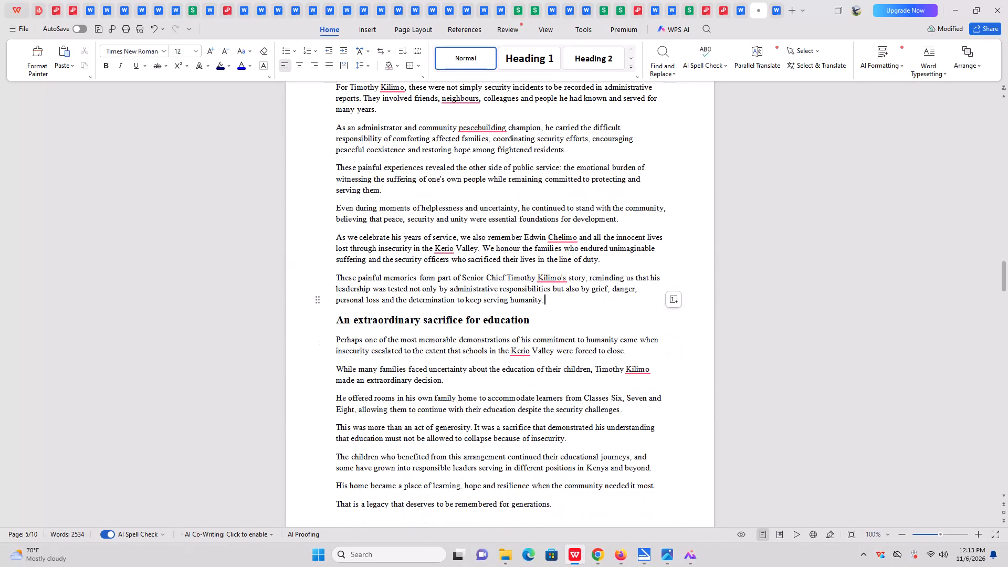
scroll(526, 323, "down", 1)
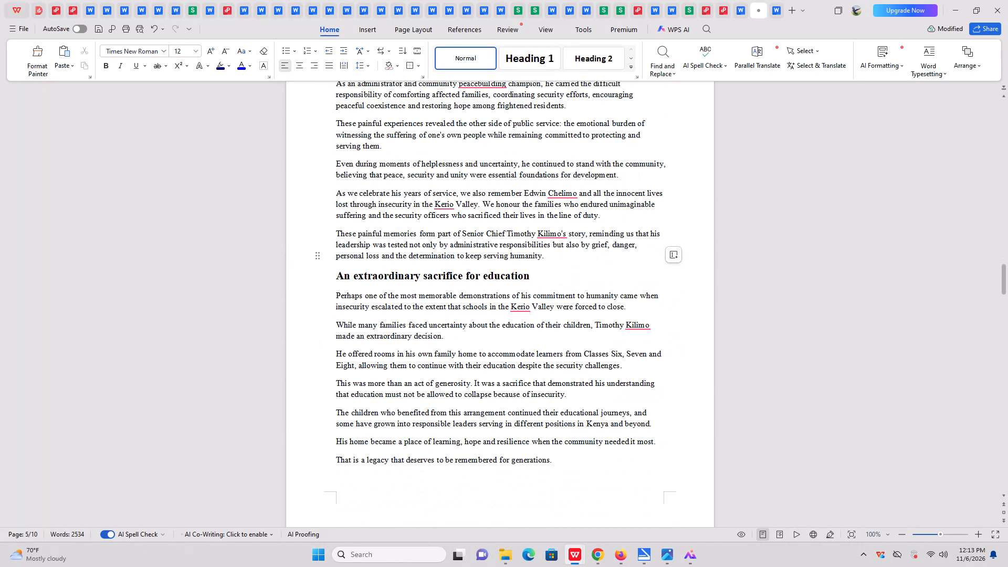
scroll(526, 323, "down", 1)
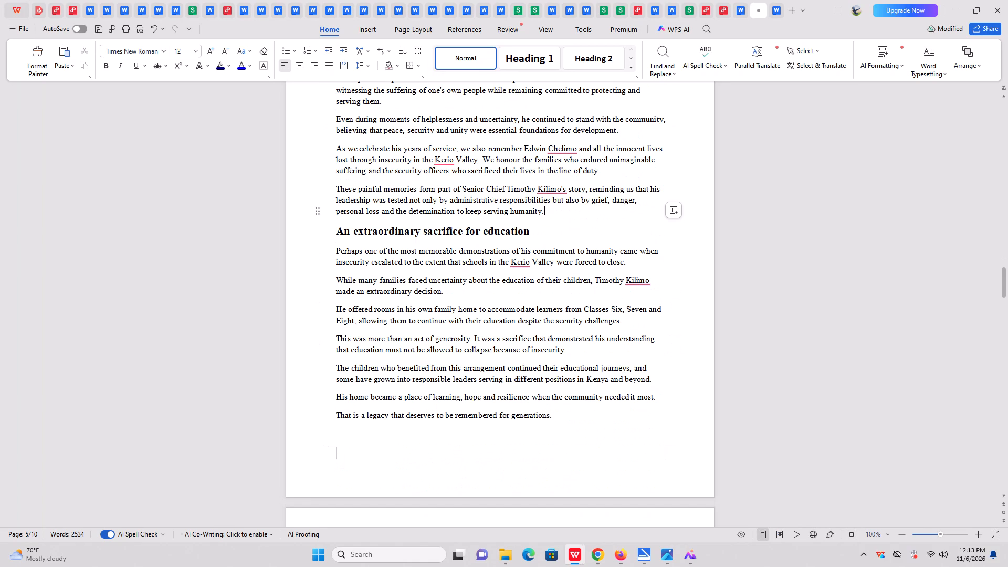
scroll(563, 322, "down", 1)
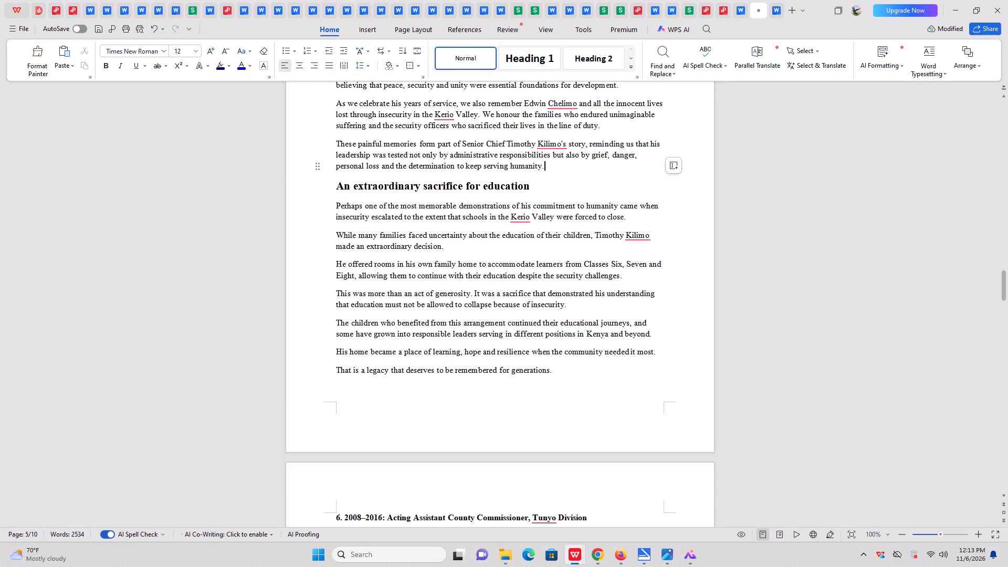
scroll(563, 322, "down", 1)
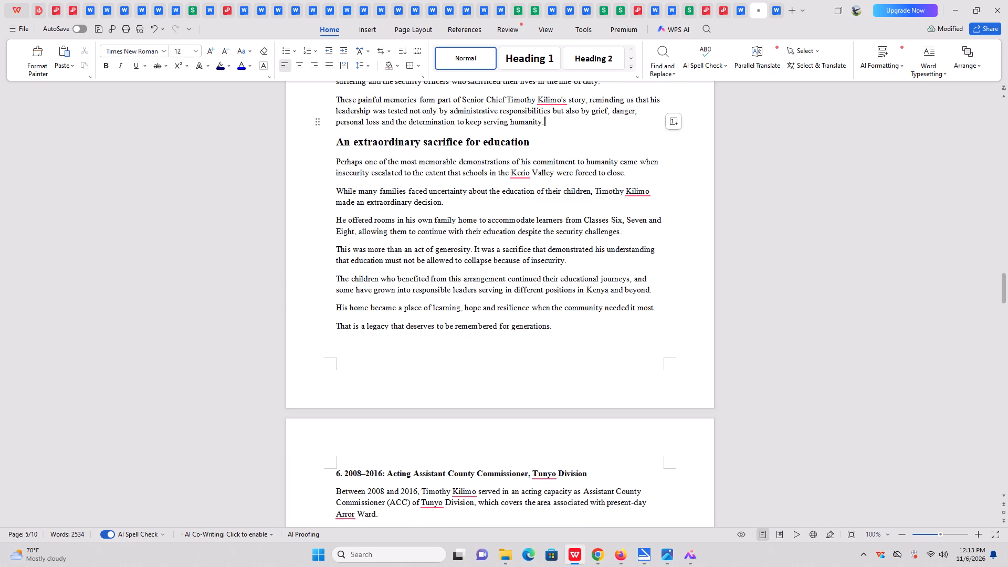
Examine the layout and heading styles of sections 6 and 7 on page 6, down to the list of partner organisations.
scroll(563, 322, "down", 7)
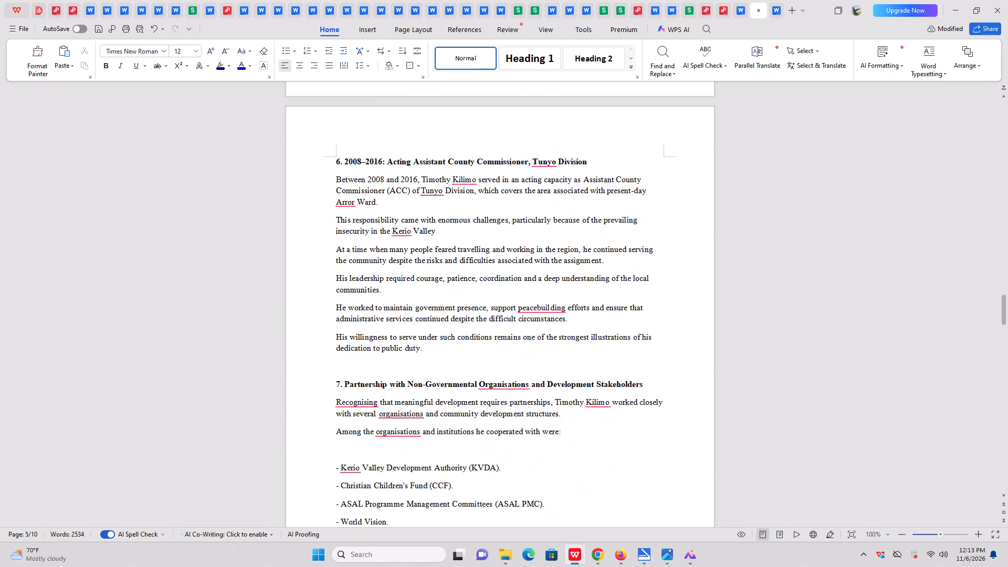
scroll(563, 322, "down", 3)
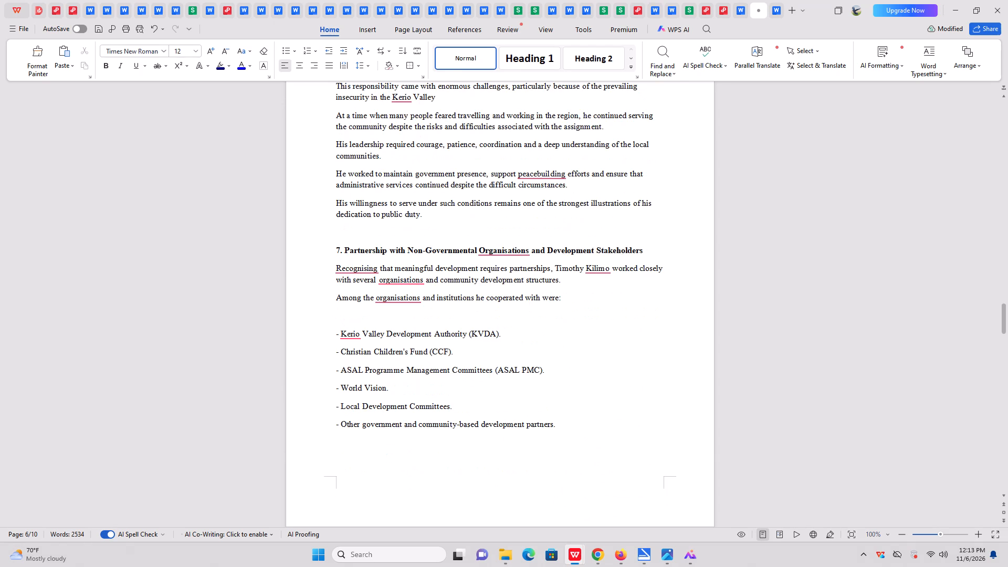
scroll(563, 322, "down", 2)
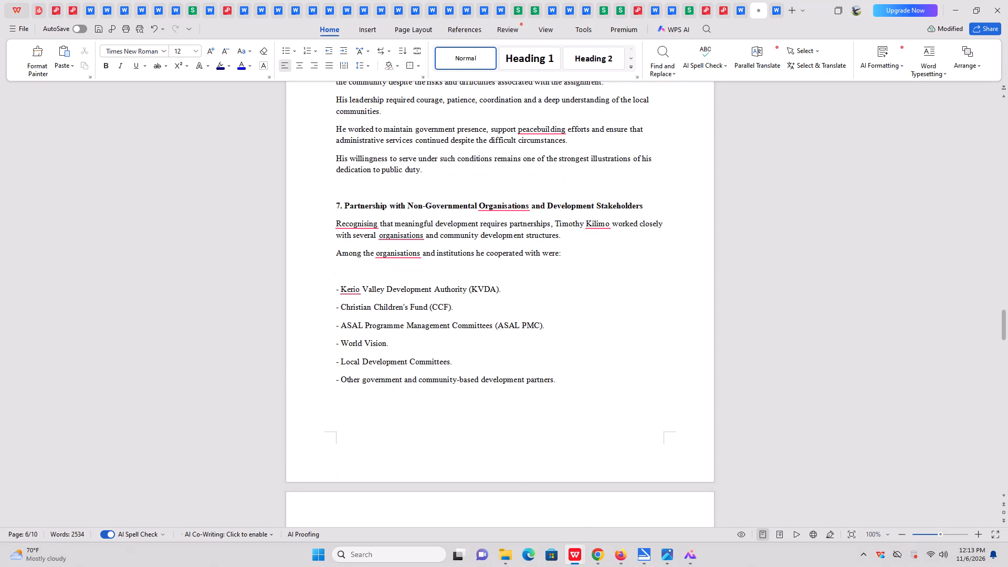
scroll(563, 322, "down", 2)
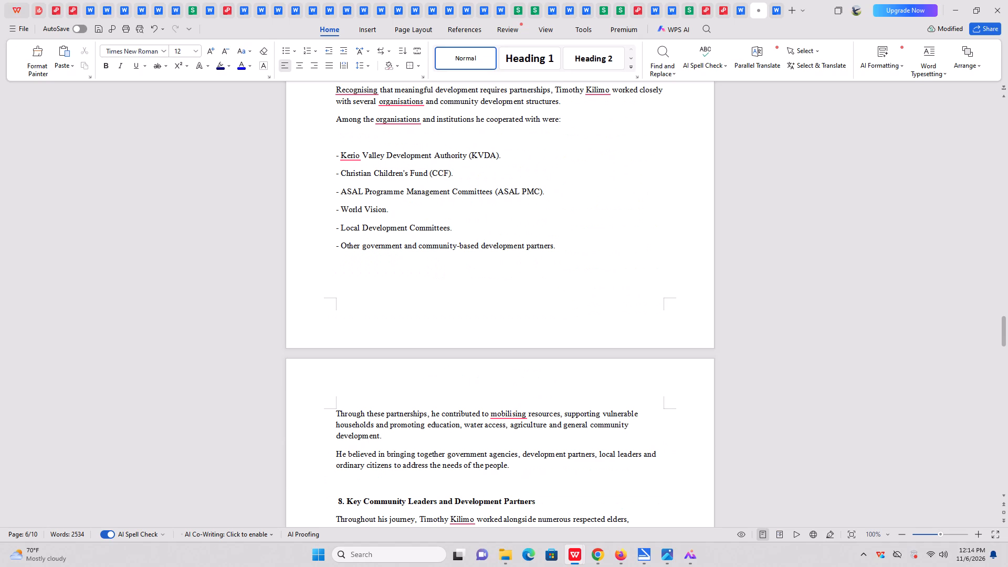
Examine the layout and headings of sections 8 and 9, including the page break after "Life Beyond Public Service: Farming and Investment".
scroll(540, 356, "down", 2)
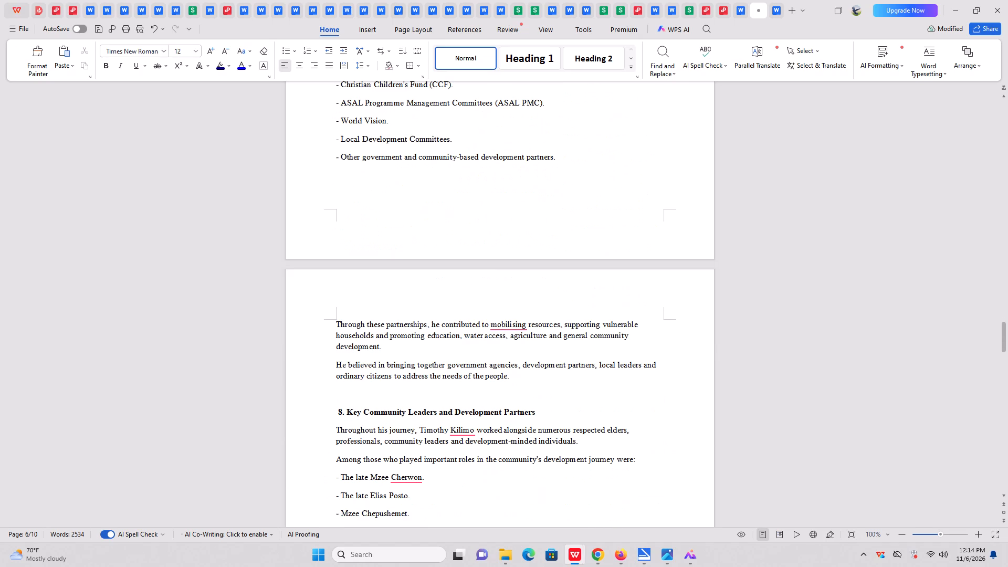
scroll(540, 356, "down", 4)
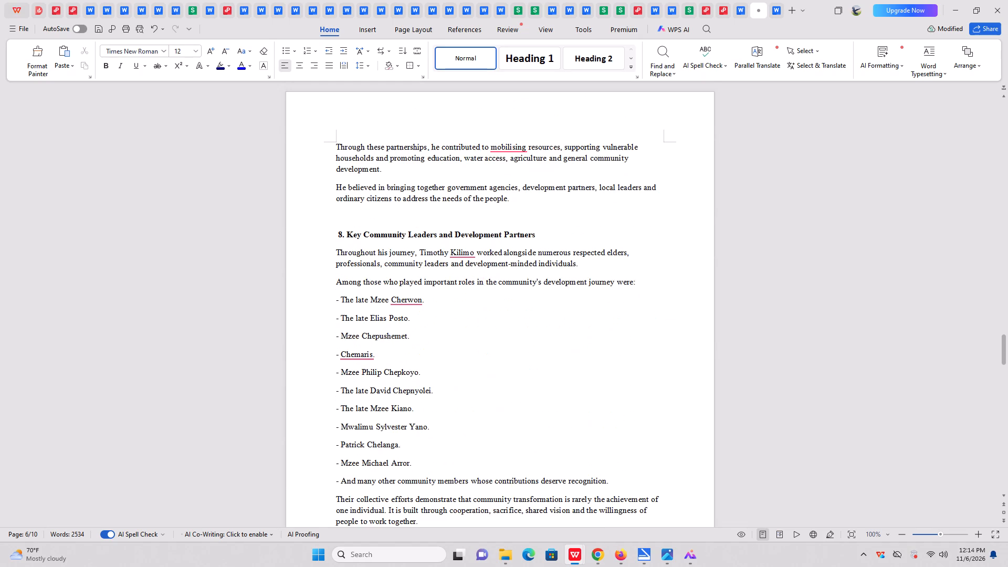
scroll(540, 356, "down", 4)
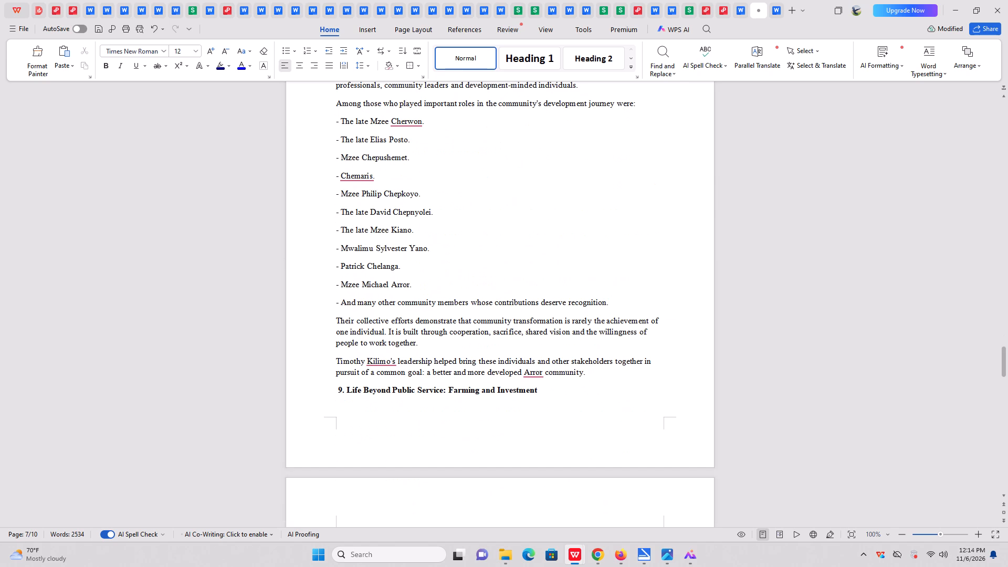
scroll(540, 356, "down", 1)
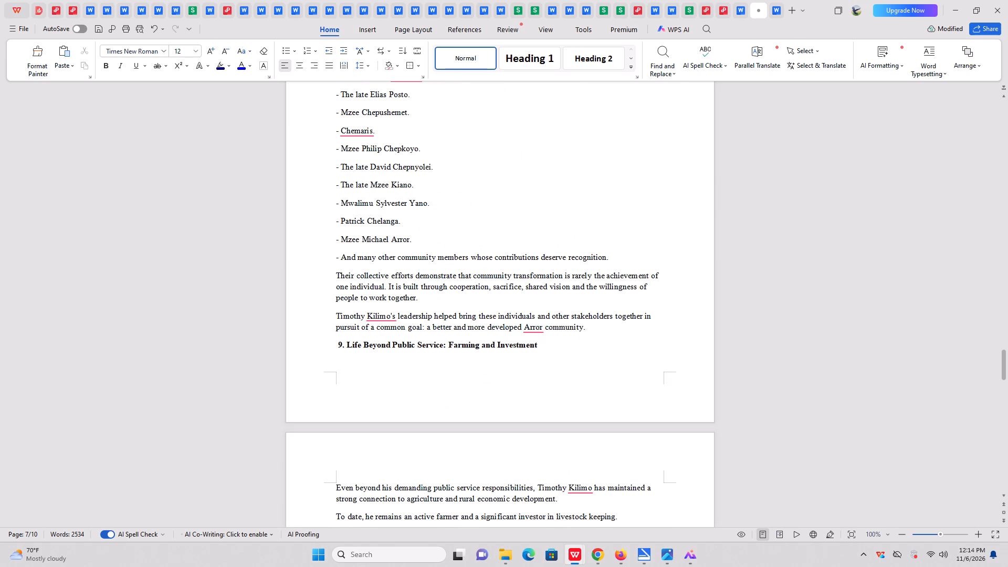
scroll(512, 320, "down", 4)
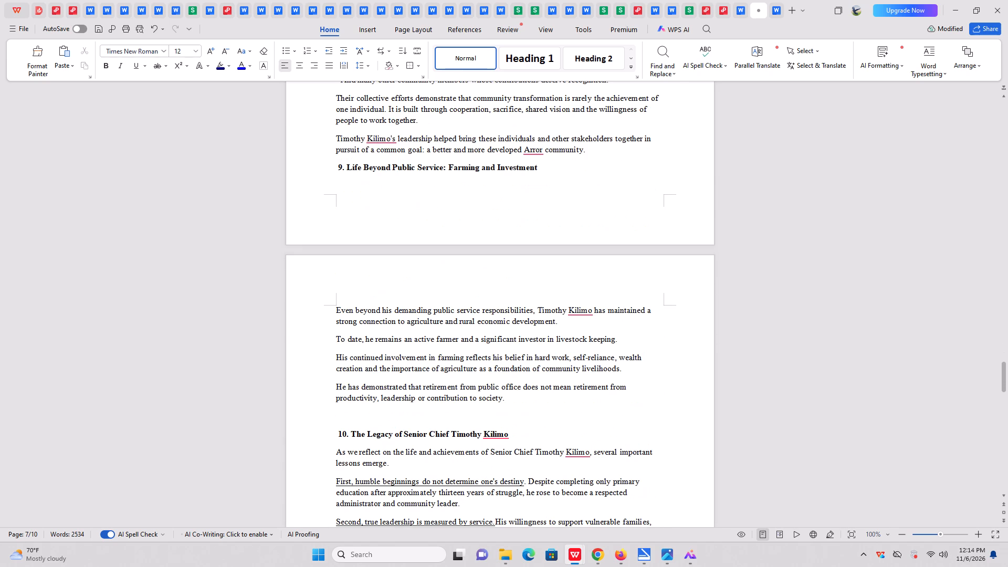
scroll(512, 320, "down", 1)
Examine the layout and headings of section 10 on the legacy and section 11, "A Message of Appreciation and Recognition", on pages 8 and 9.
scroll(512, 320, "down", 3)
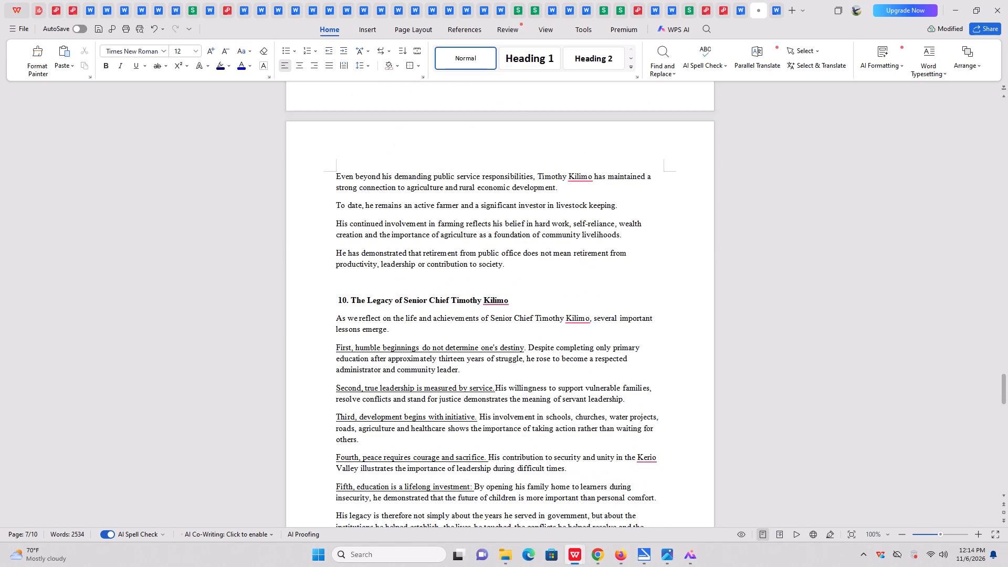
scroll(512, 320, "down", 2)
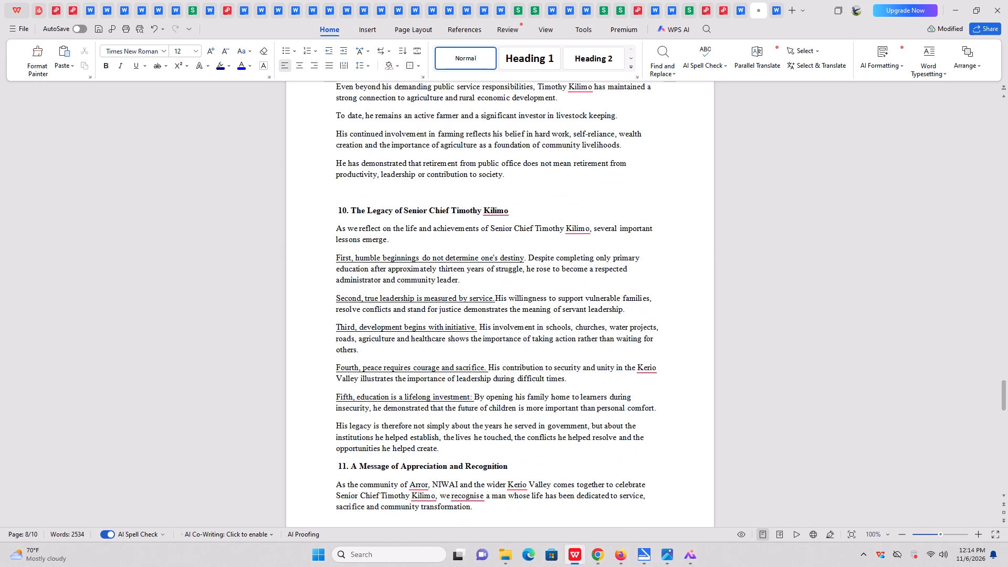
scroll(512, 320, "down", 2)
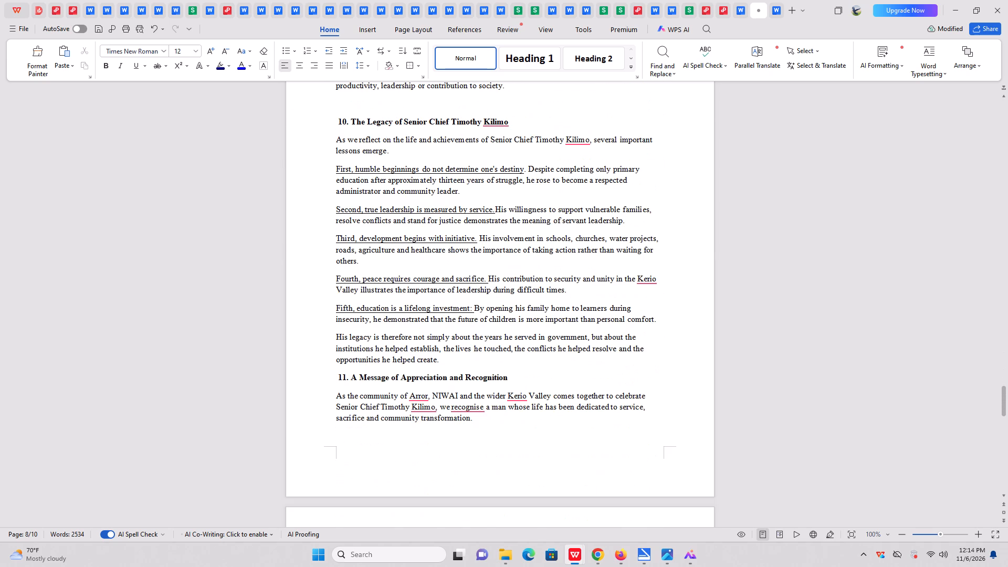
scroll(512, 320, "down", 3)
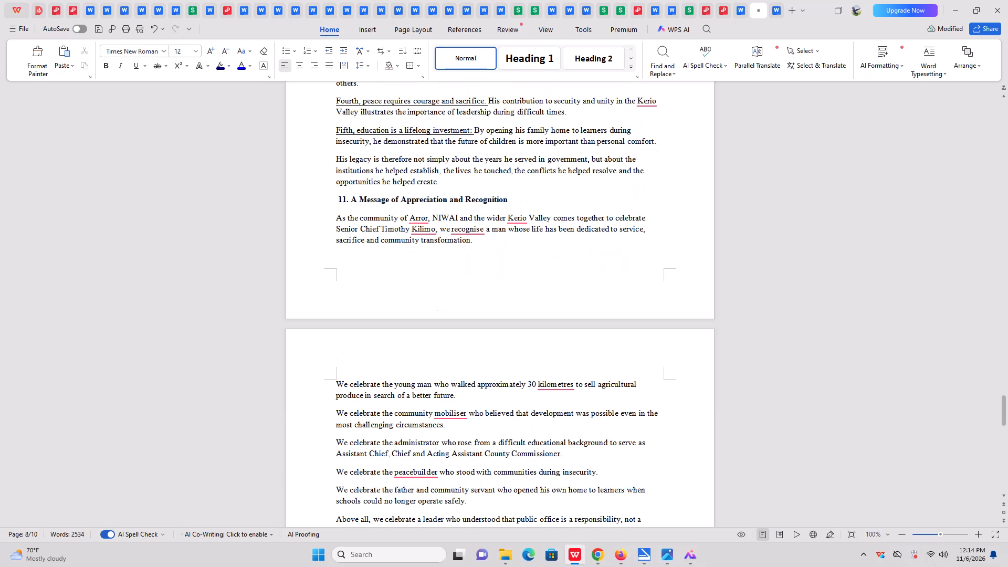
scroll(512, 320, "down", 3)
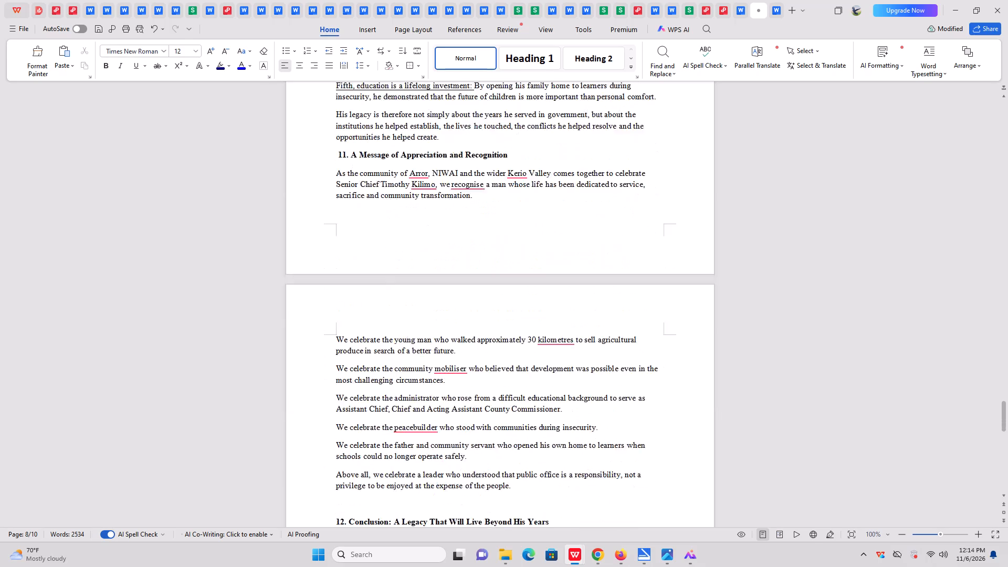
Change the font of the closing "A TRUE SON OF ARROR. A SERVANT LEADER..." lines on page 10 to Times New Roman.
scroll(512, 320, "down", 6)
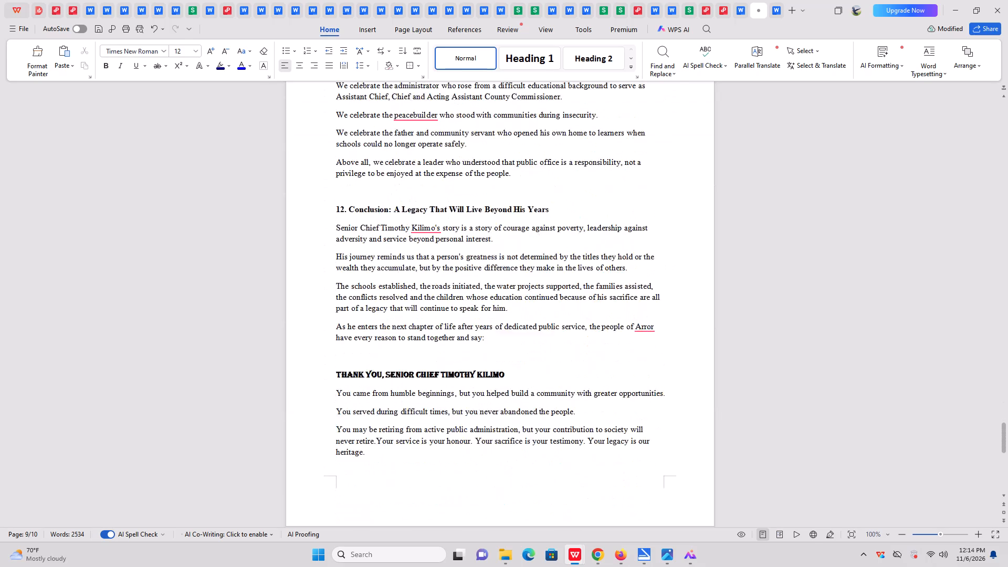
scroll(512, 320, "down", 1)
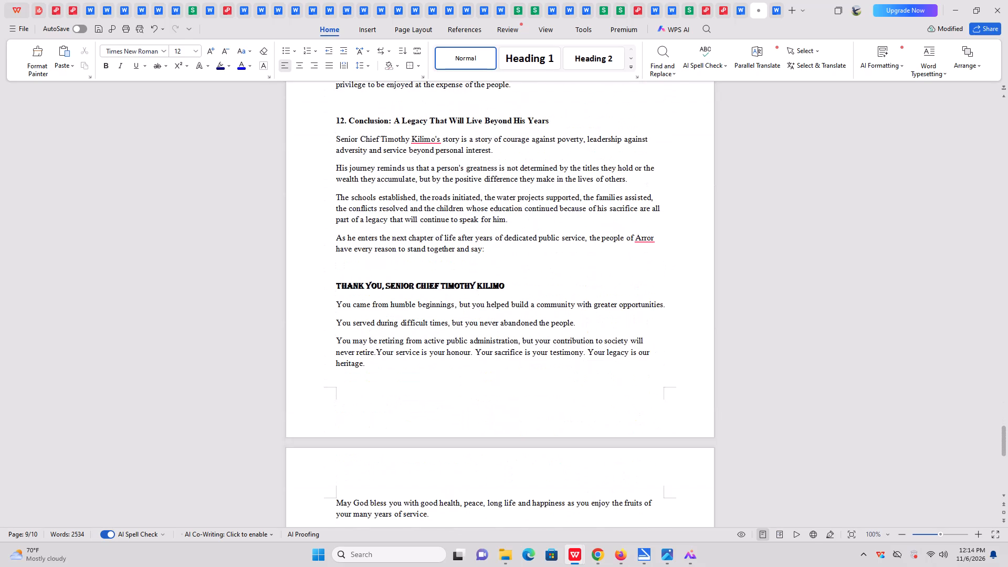
scroll(512, 319, "down", 1)
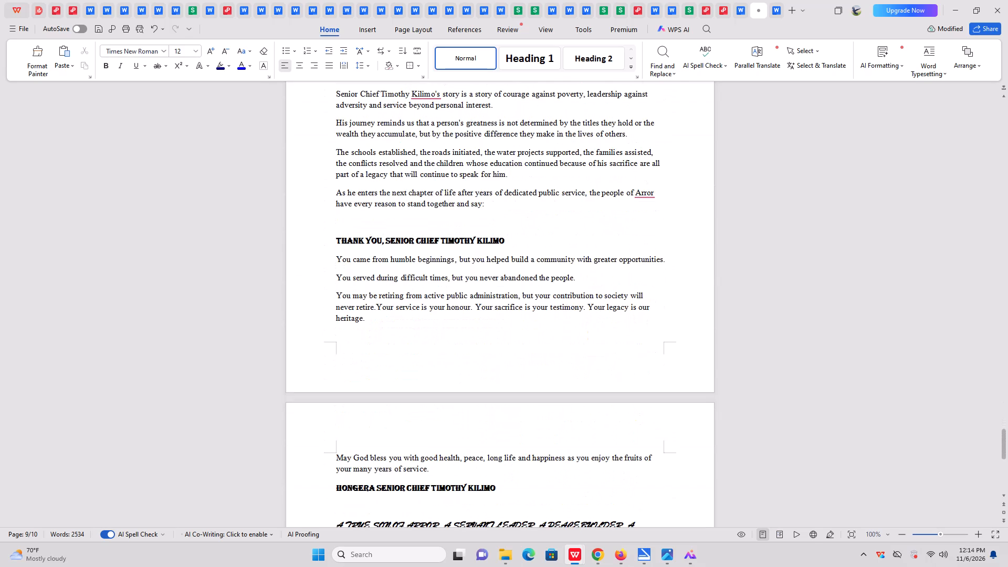
scroll(512, 319, "down", 2)
scroll(427, 409, "down", 1)
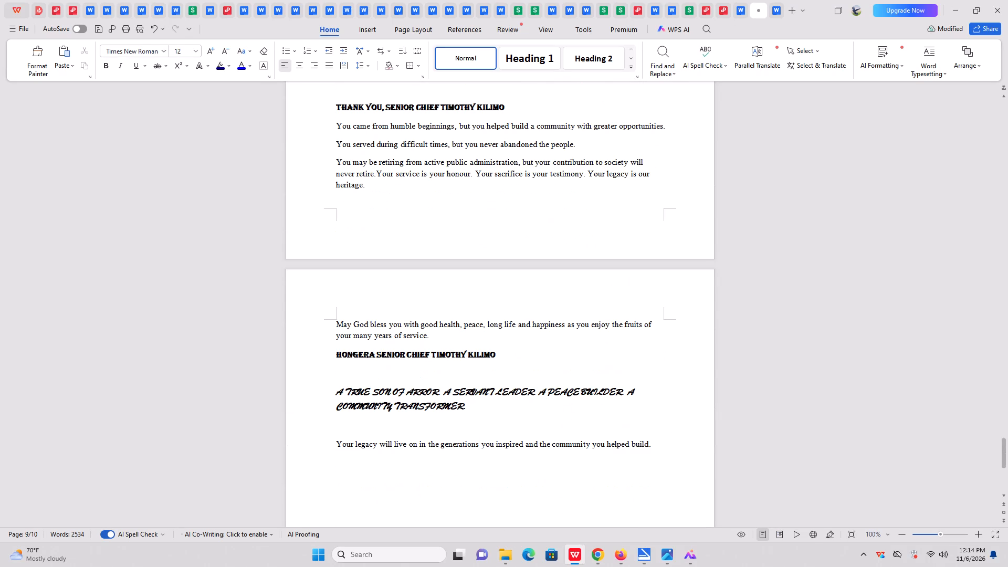
left_click_drag(337, 392, 489, 433)
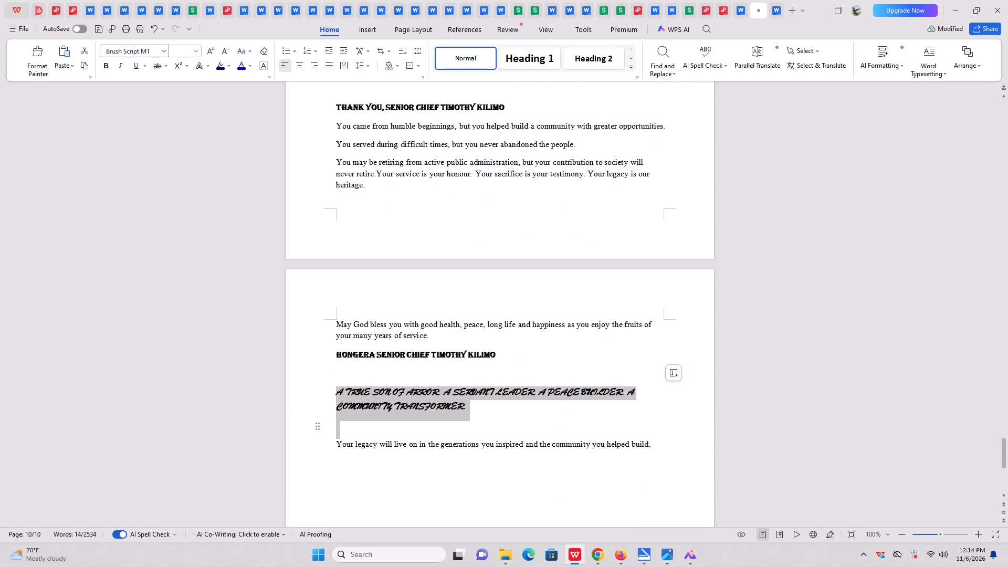
left_click(162, 52)
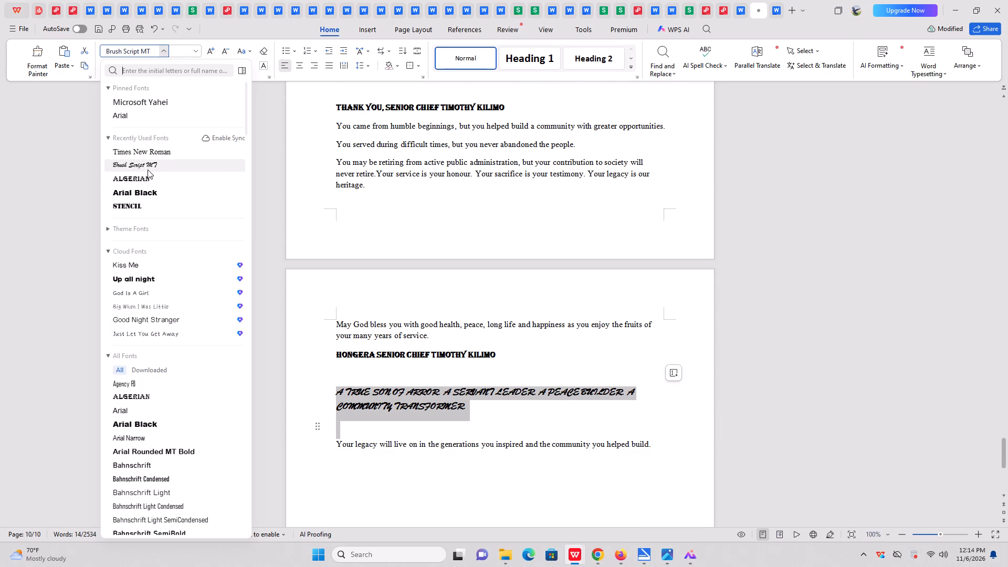
left_click(151, 153)
left_click(566, 359)
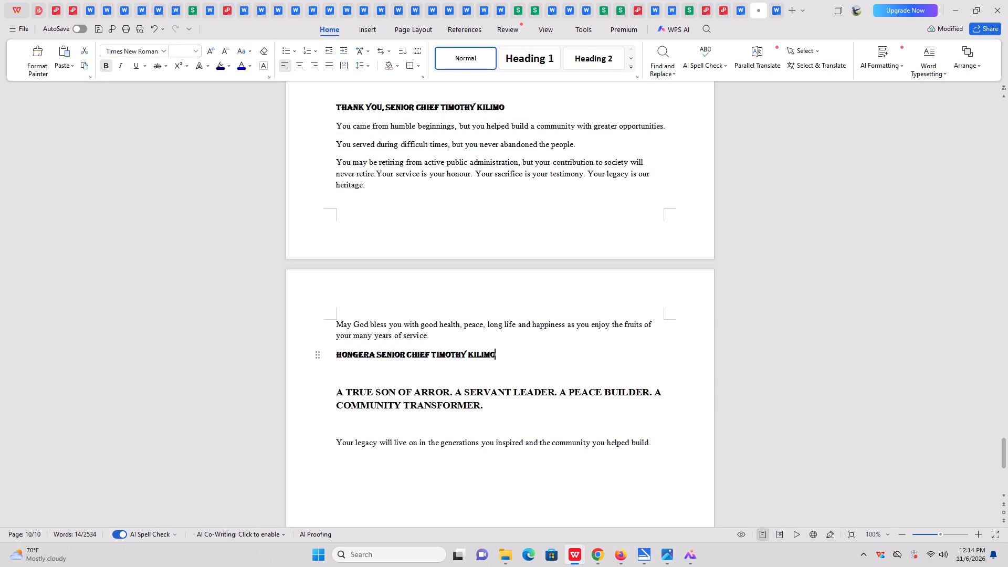
Review the end of page 10, and recheck the layout and headings back up to section 11 on page 8.
scroll(566, 359, "down", 1)
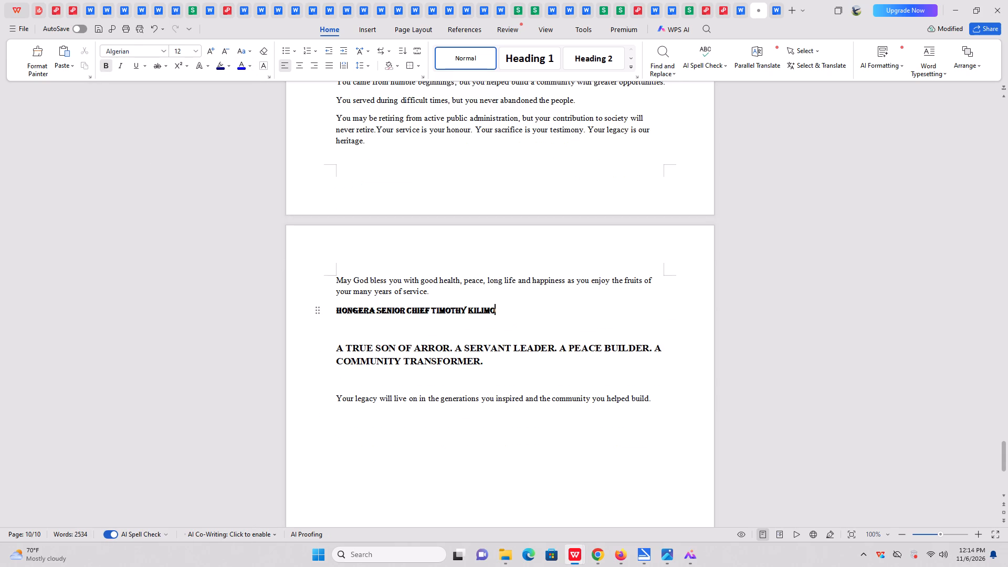
scroll(566, 359, "down", 2)
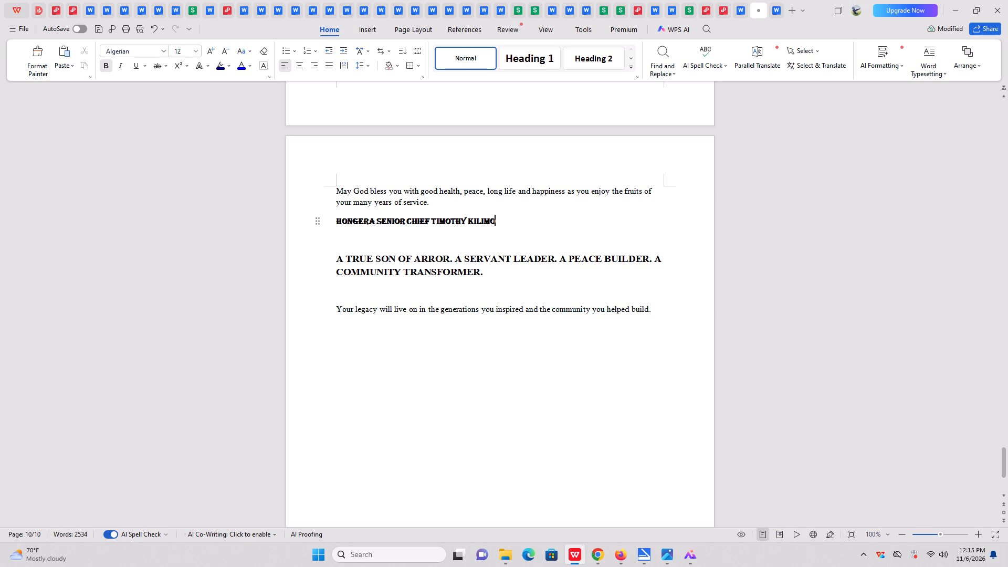
scroll(494, 297, "down", 4)
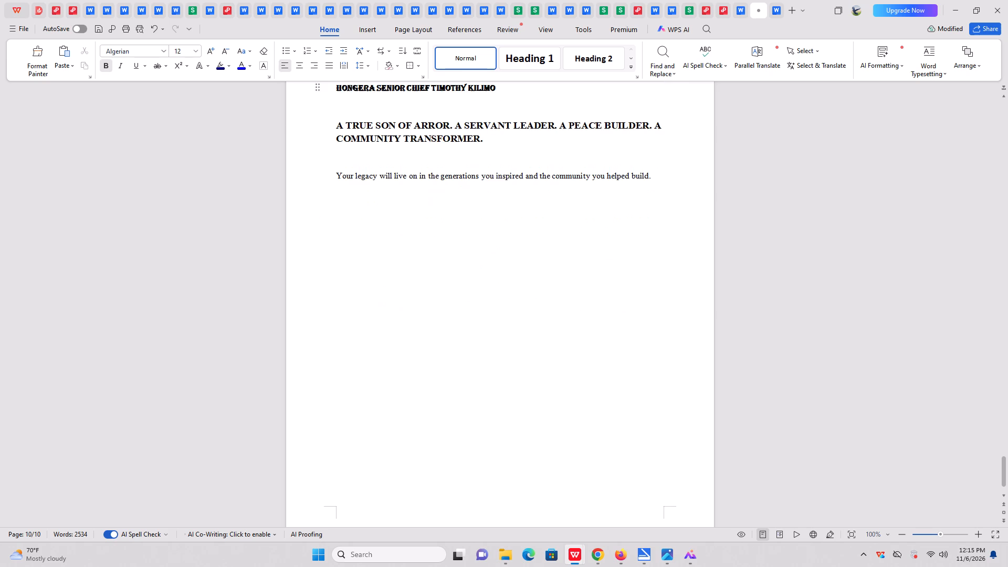
scroll(494, 297, "up", 7)
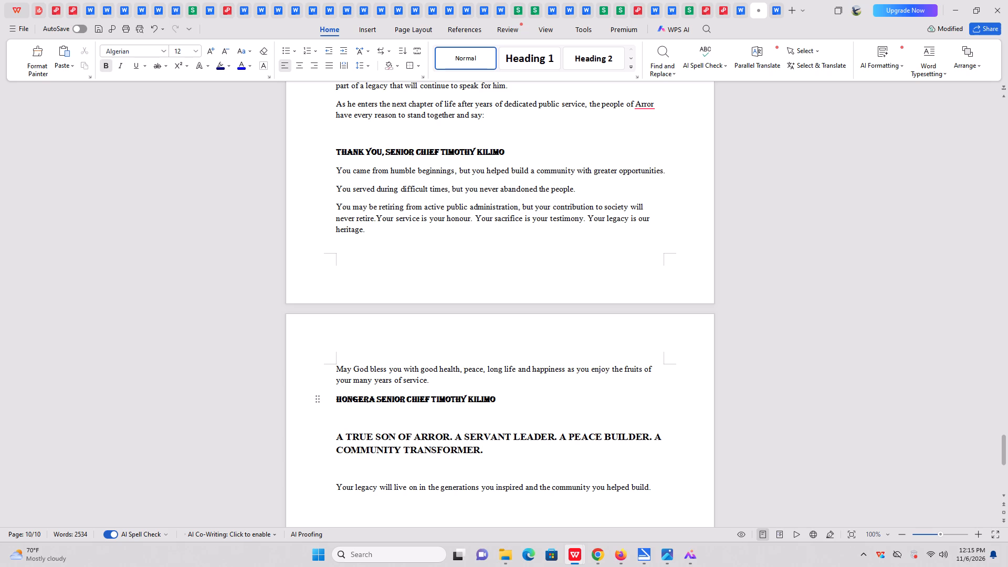
scroll(526, 304, "up", 3)
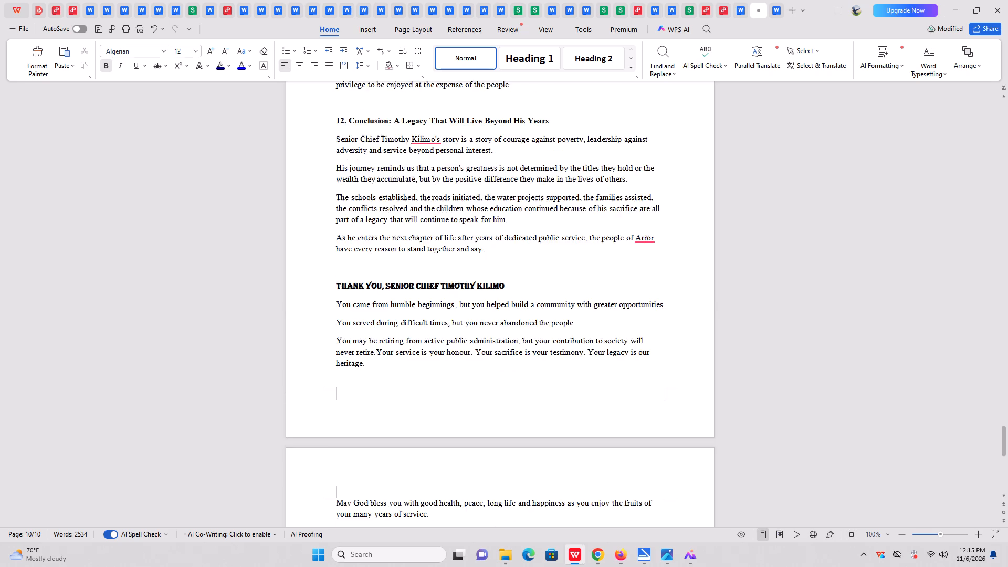
scroll(526, 304, "up", 4)
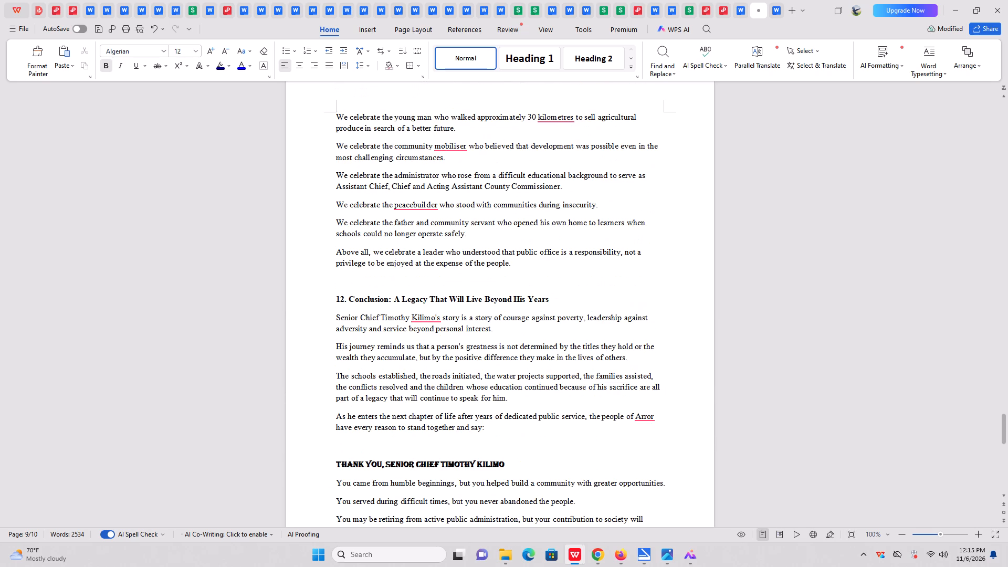
scroll(537, 298, "up", 7)
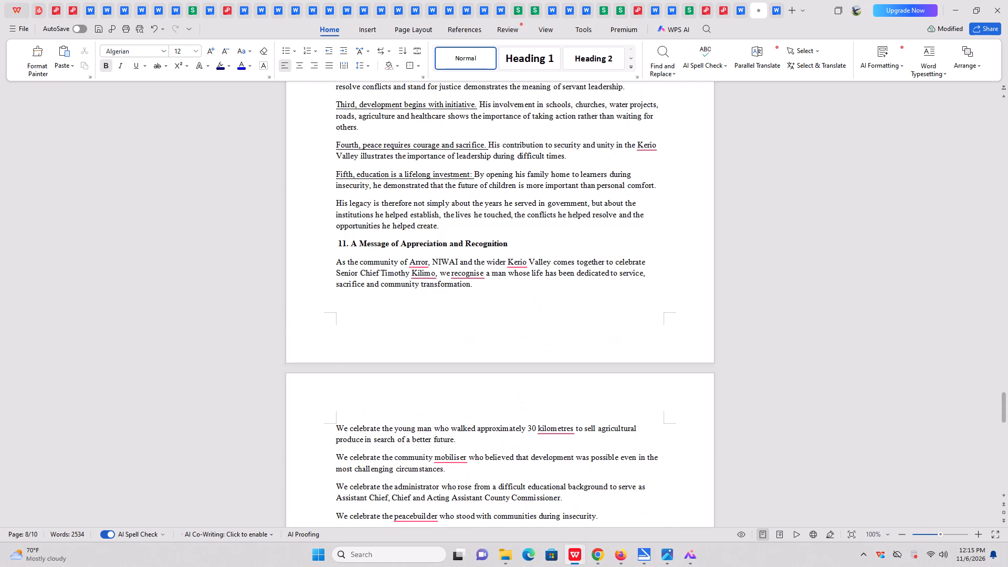